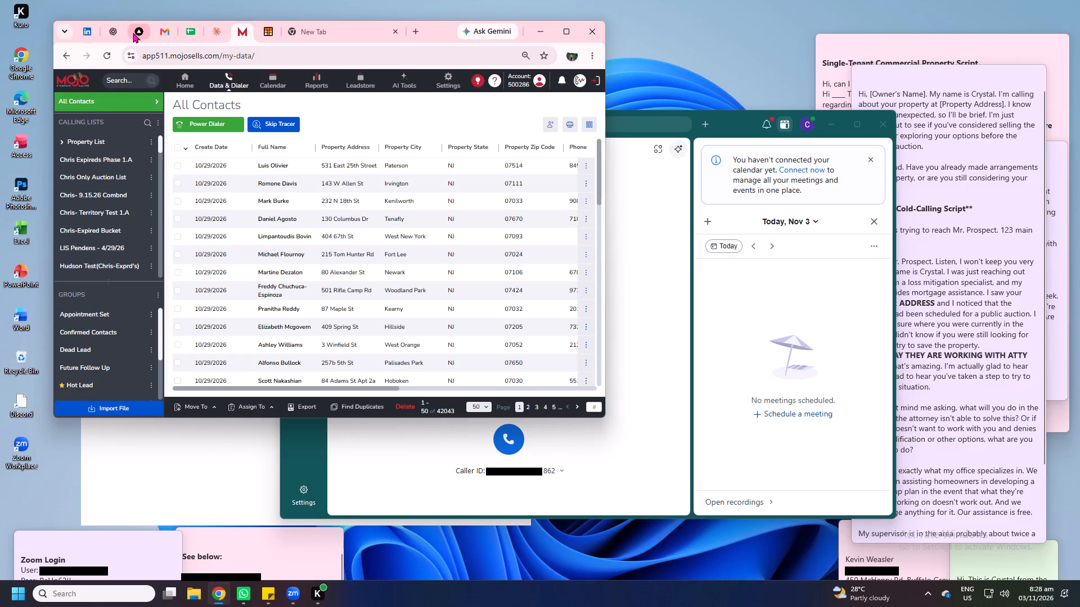
Start the work shift from the Shift Command section of the Stratosphere flight deck page.
click(133, 32)
scroll(179, 326, down, 3)
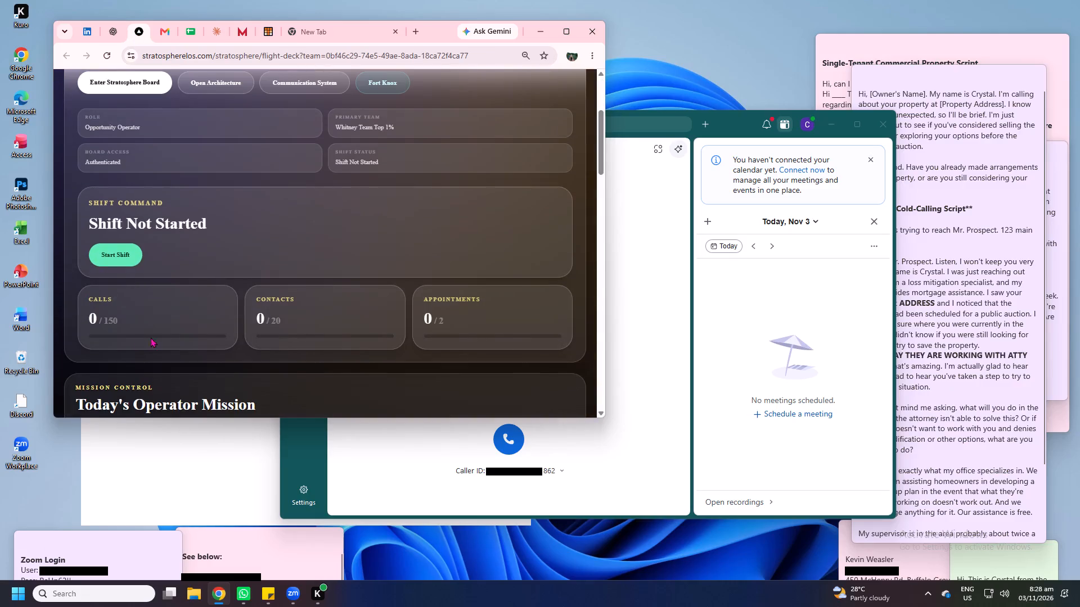
click(121, 255)
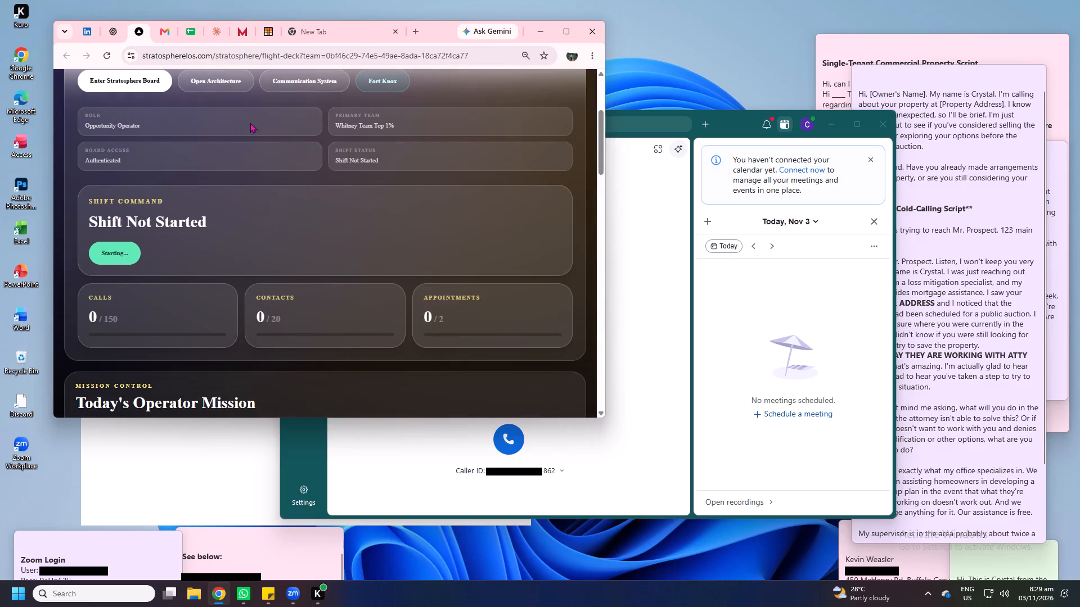
Move the Mojo page to the end of the pinned pages and open its "Chris- 9.15.26 Combnd" calling list.
drag(246, 30, 276, 29)
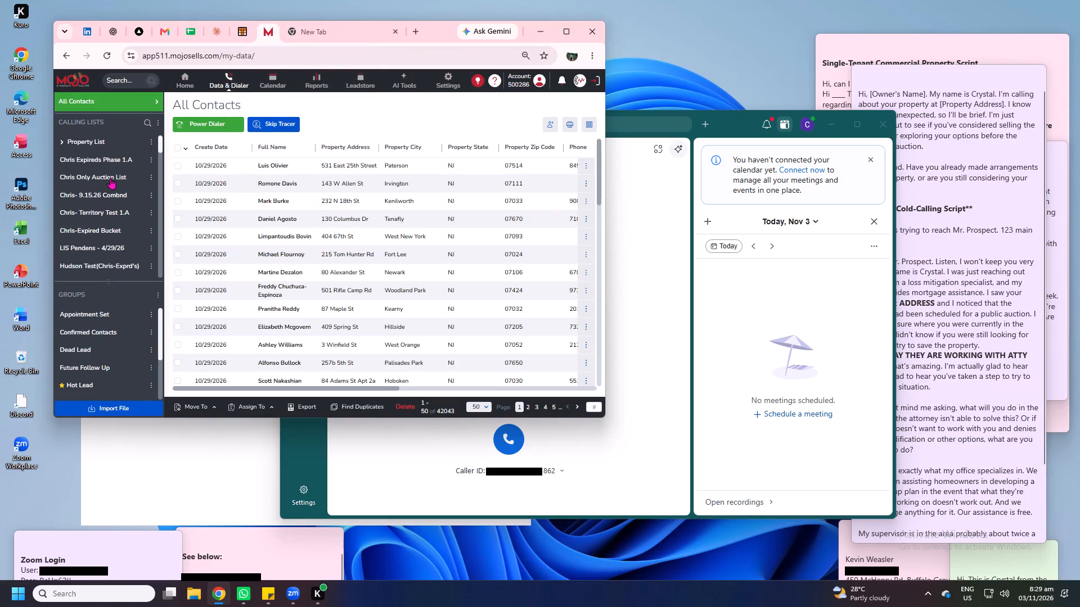
click(115, 197)
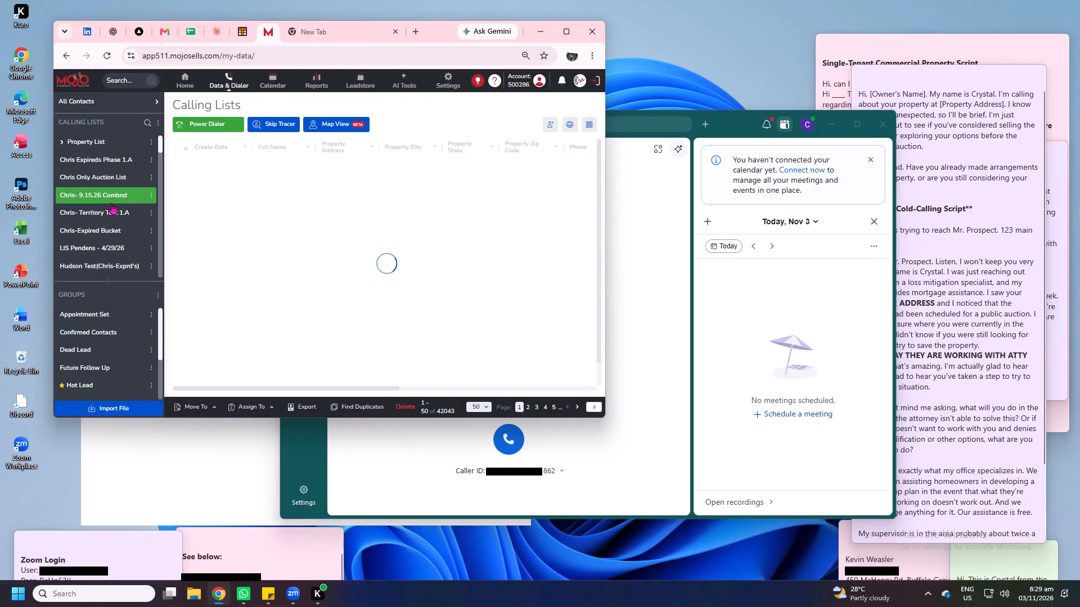
scroll(212, 284, up, 1)
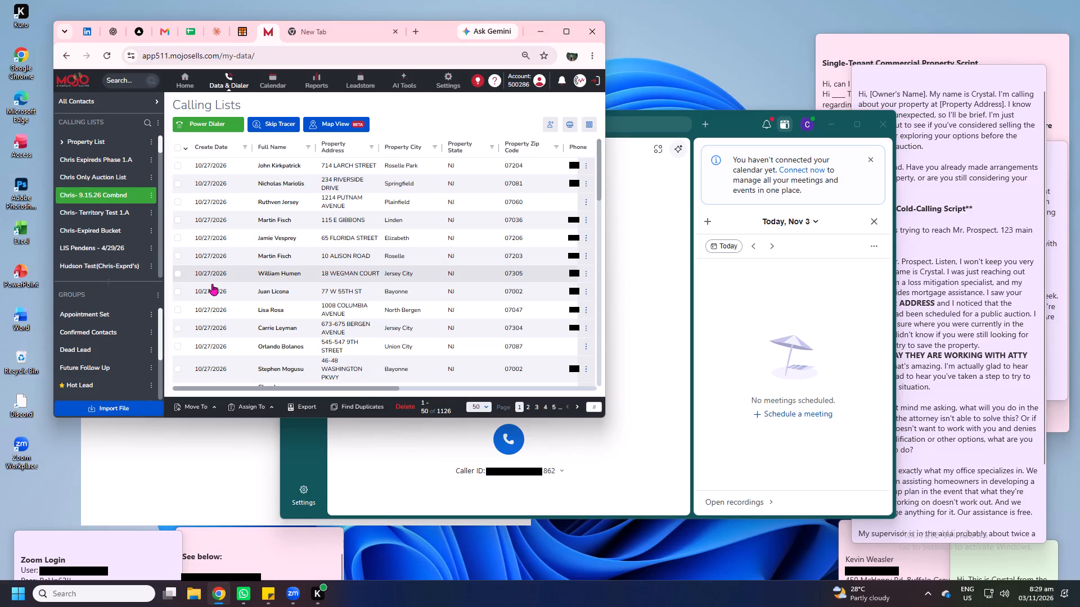
scroll(212, 284, up, 1)
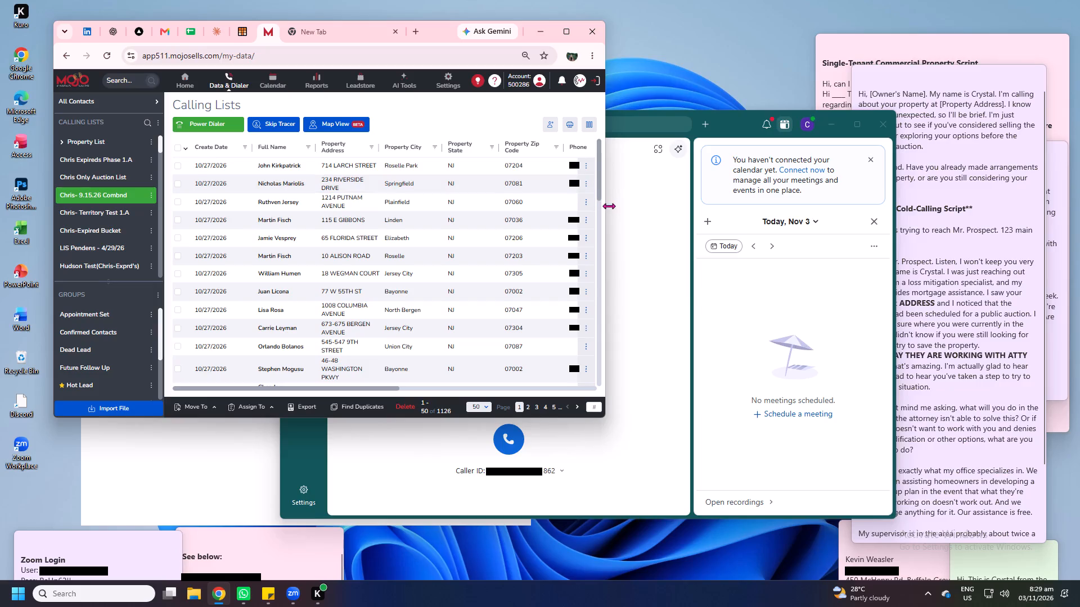
Widen and reposition the browser window to expose the Attempts column, and sort the calling list by Attempts in ascending order.
drag(609, 211, 705, 211)
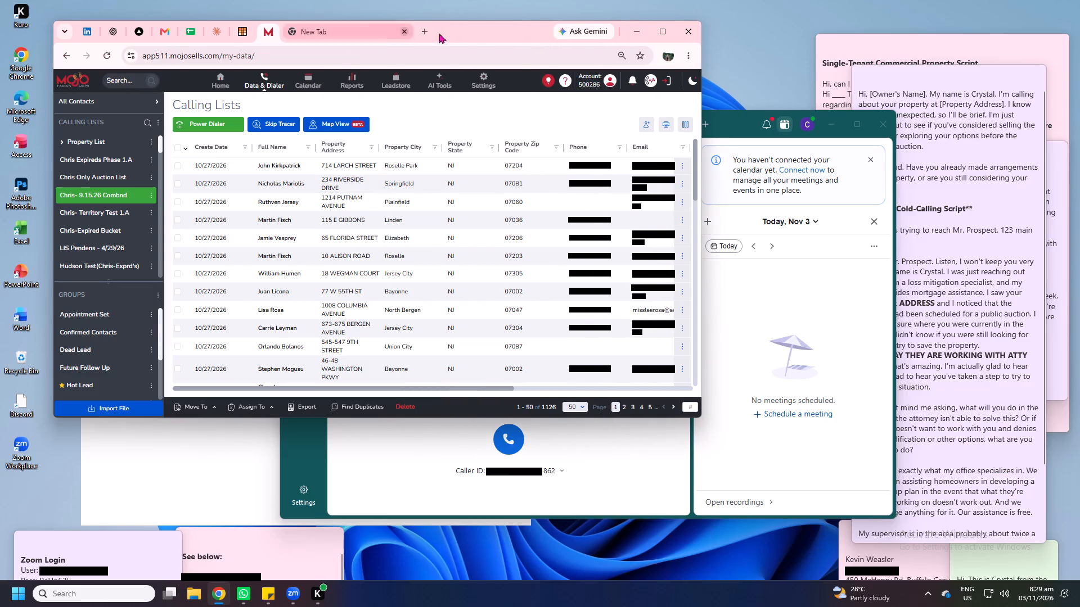
drag(476, 30, 431, 39)
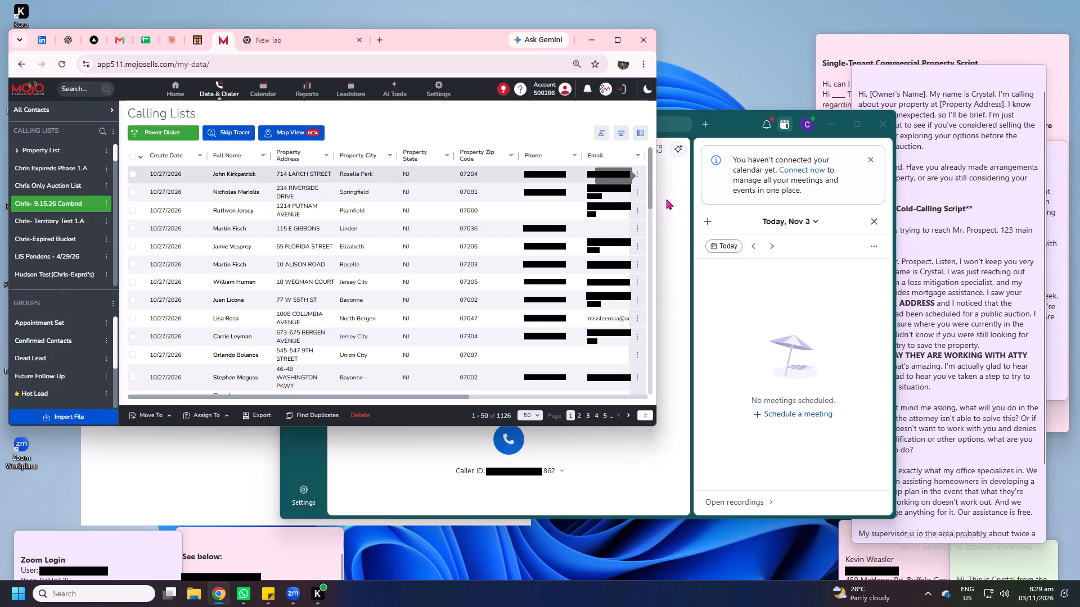
drag(658, 225, 718, 226)
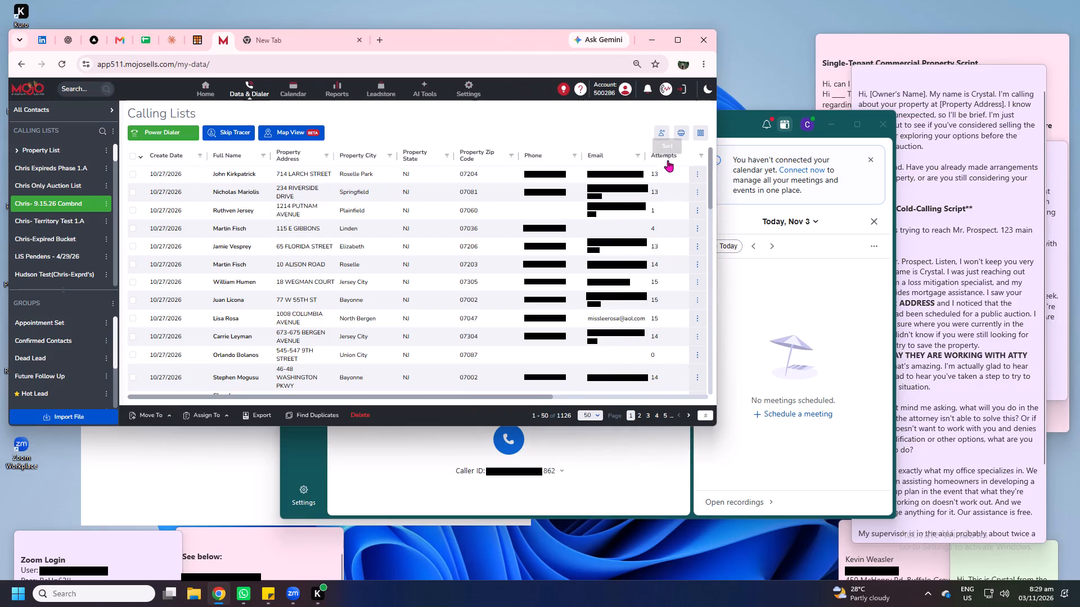
click(668, 155)
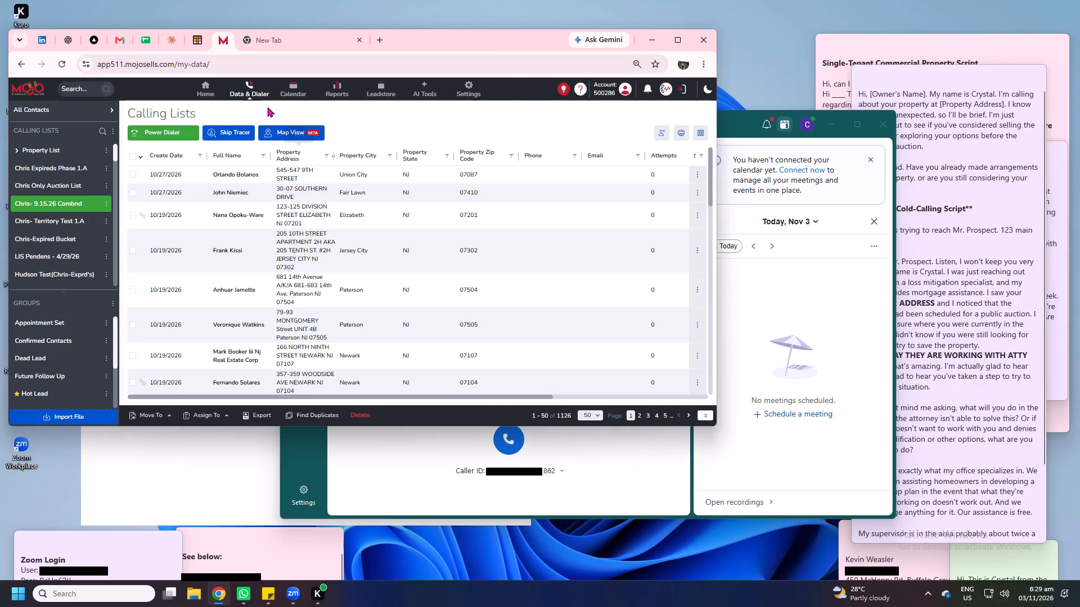
Search Google for "how to change phone number in mojo" and expand the AI overview.
click(293, 43)
click(283, 64)
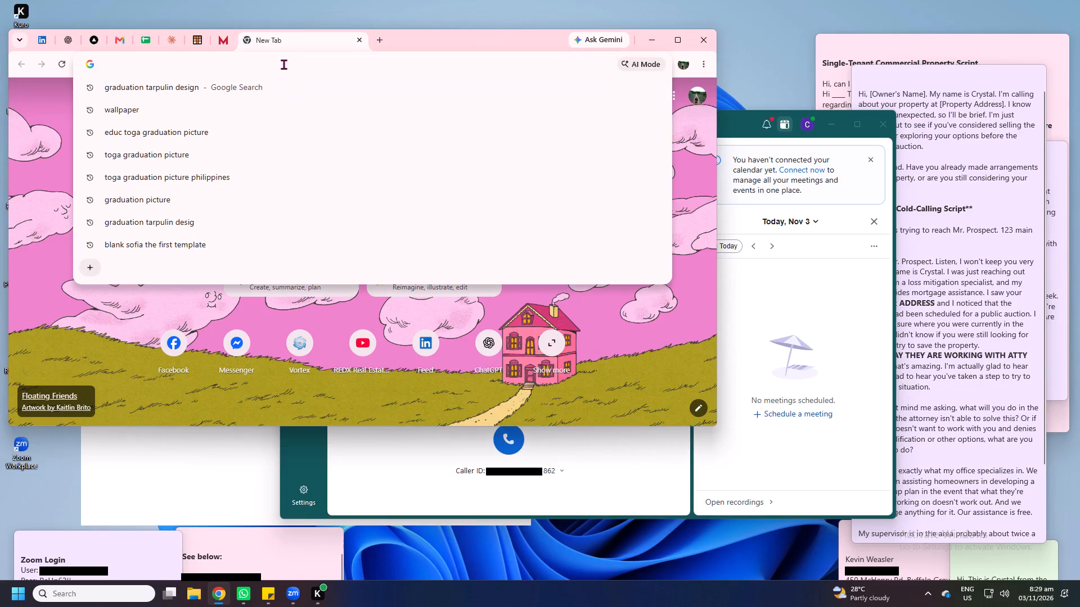
text(how to change)
key(space)
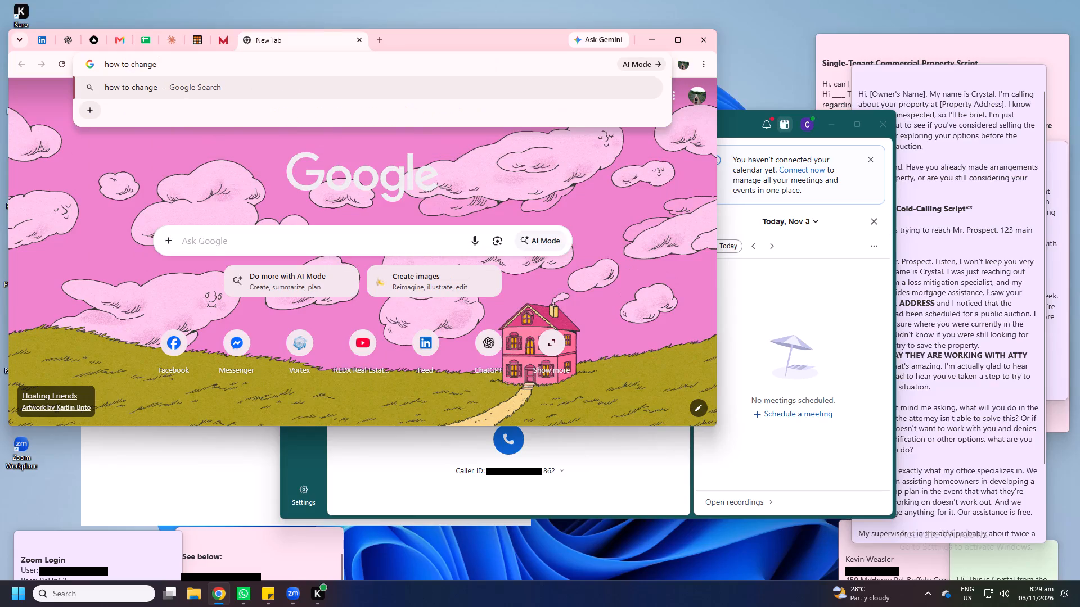
text(phone number)
key(space)
text(in mo)
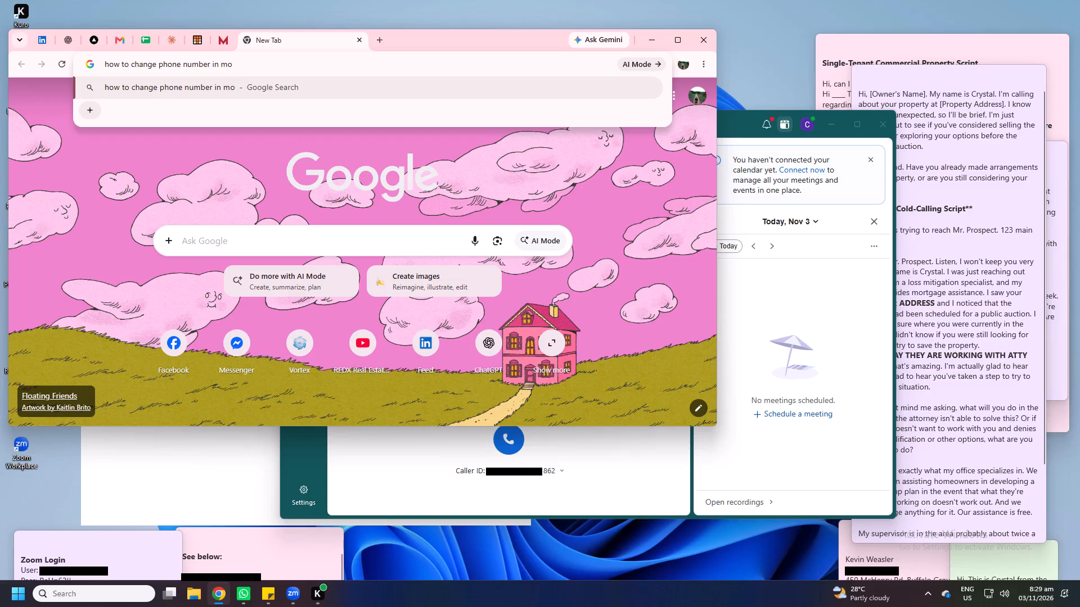
text(jo)
key(Return)
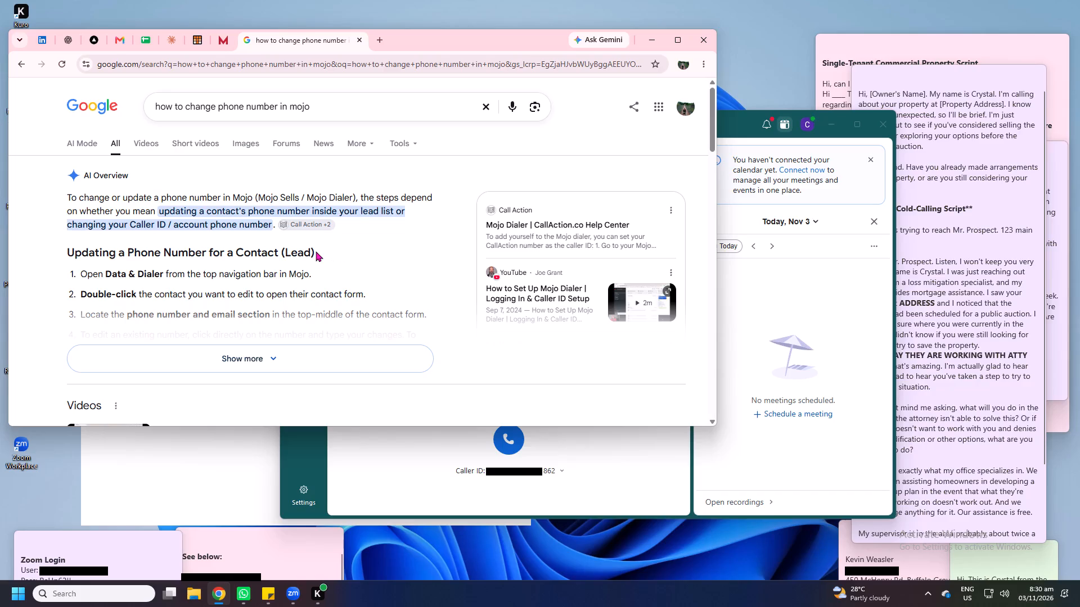
click(178, 351)
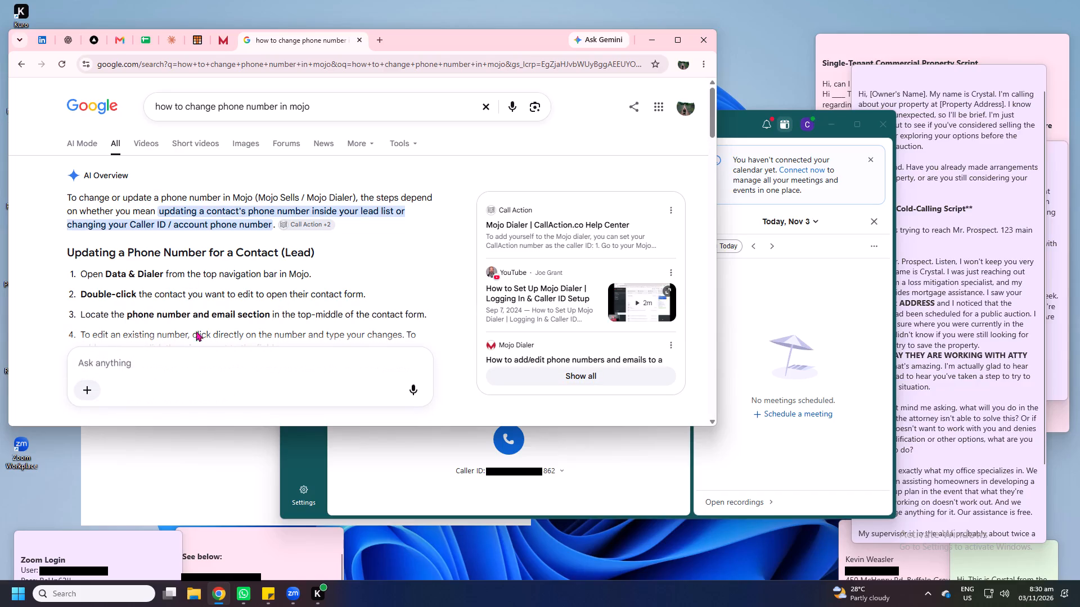
Refine the search to "how to change caller id number in mojo" and read the instructions in the AI overview.
double_click(222, 106)
key(BackSpace)
text(caller)
key(space)
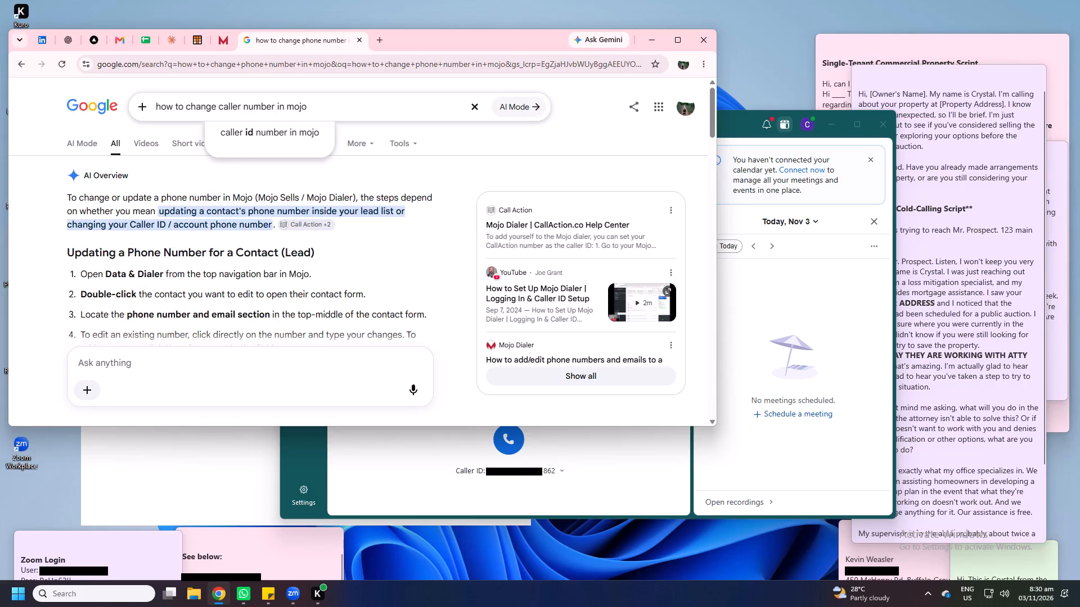
click(272, 137)
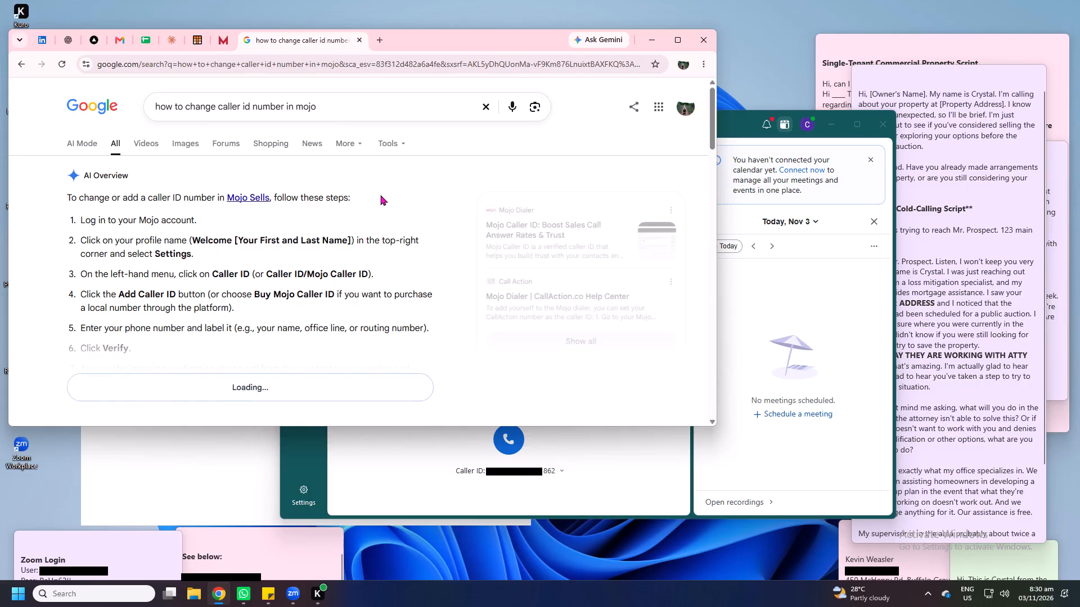
scroll(380, 194, down, 1)
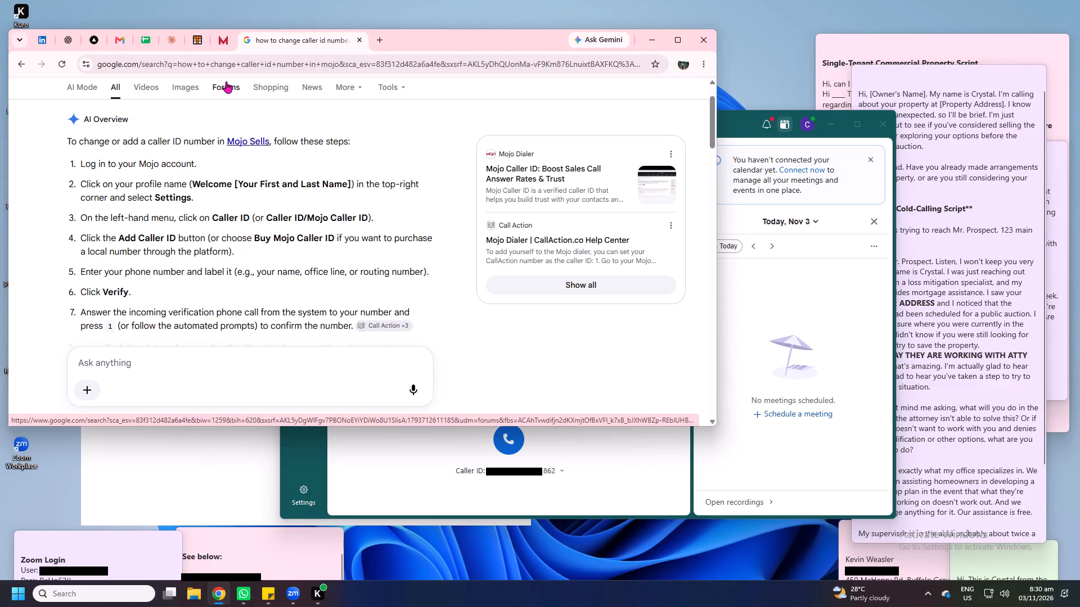
Return to Mojo and open the Caller ID / Mojo Caller ID page in its settings.
click(219, 37)
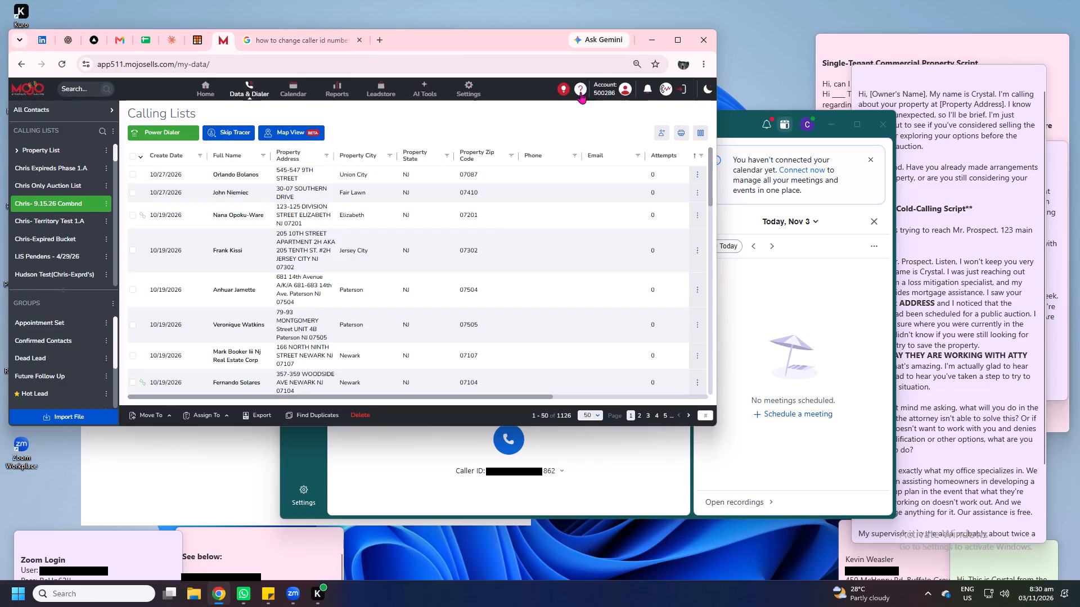
click(470, 84)
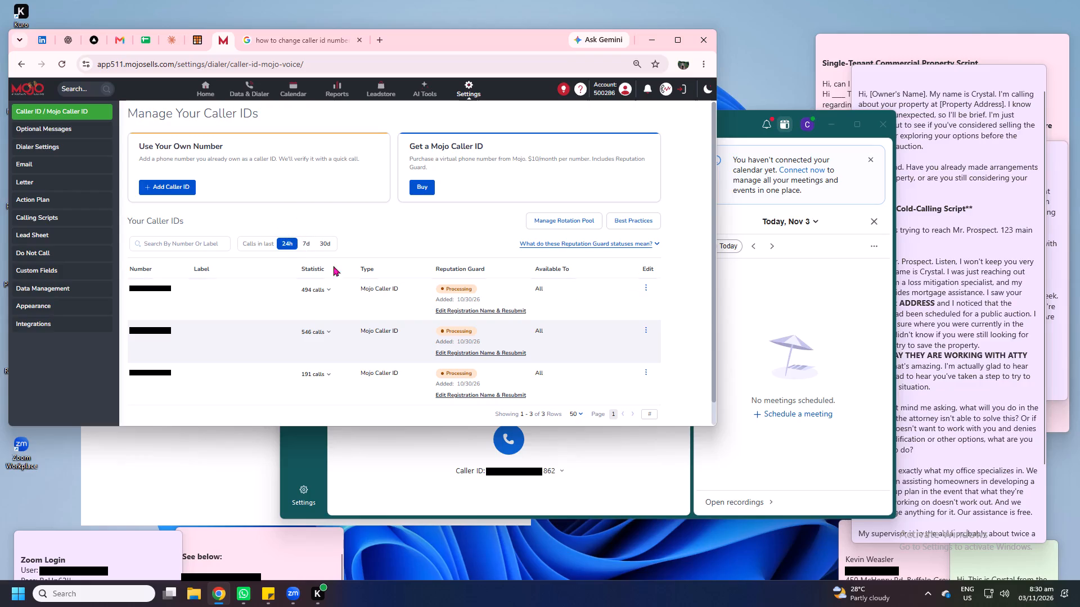
Examine the listed caller IDs and the third one's edit options in Mojo, comparing the page with the Google instructions.
scroll(376, 295, down, 1)
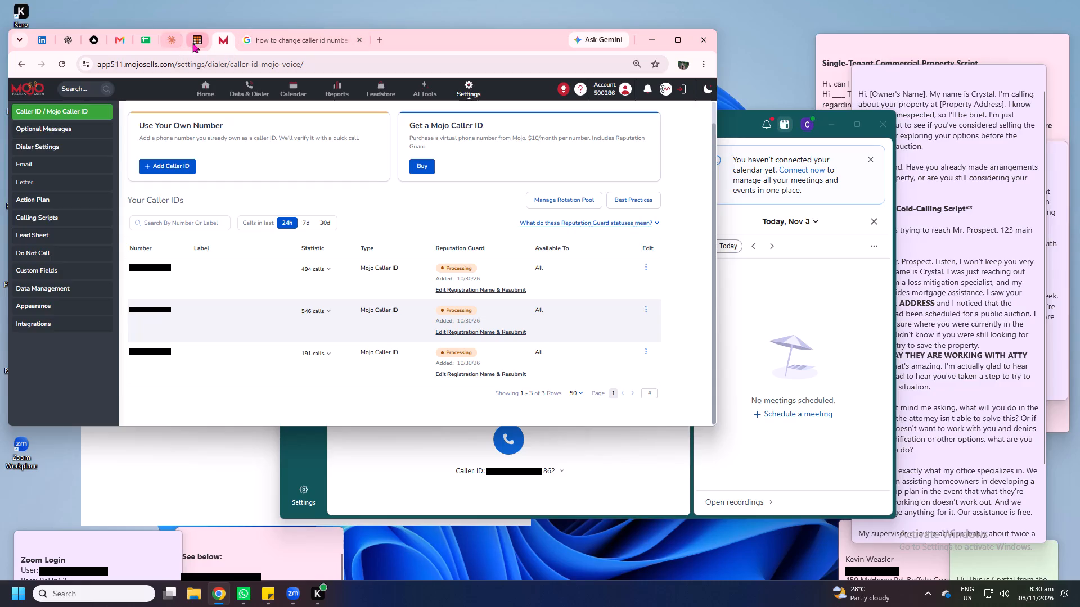
click(281, 42)
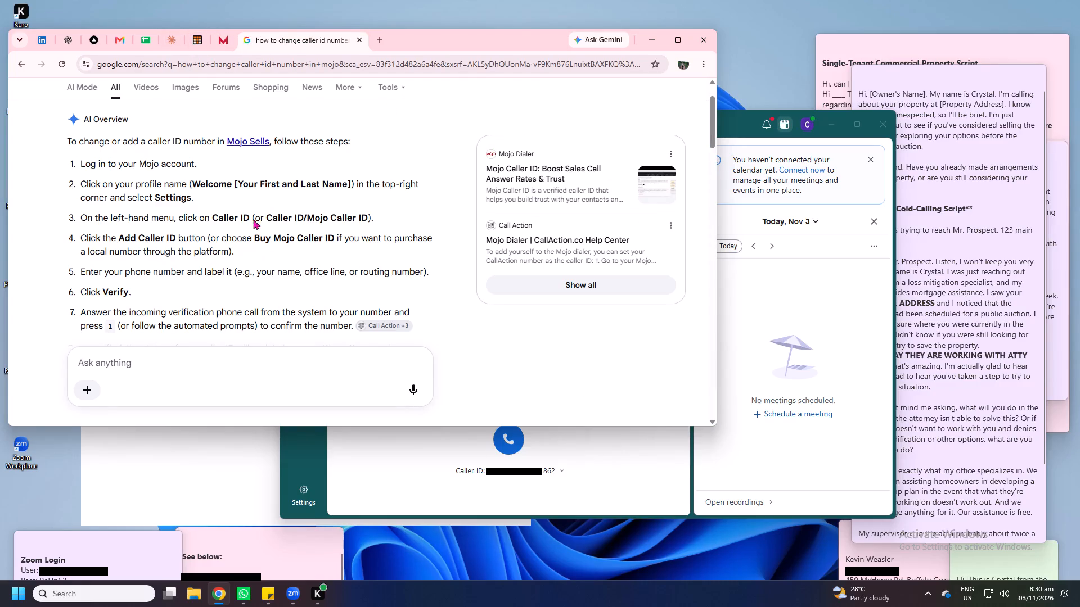
click(223, 38)
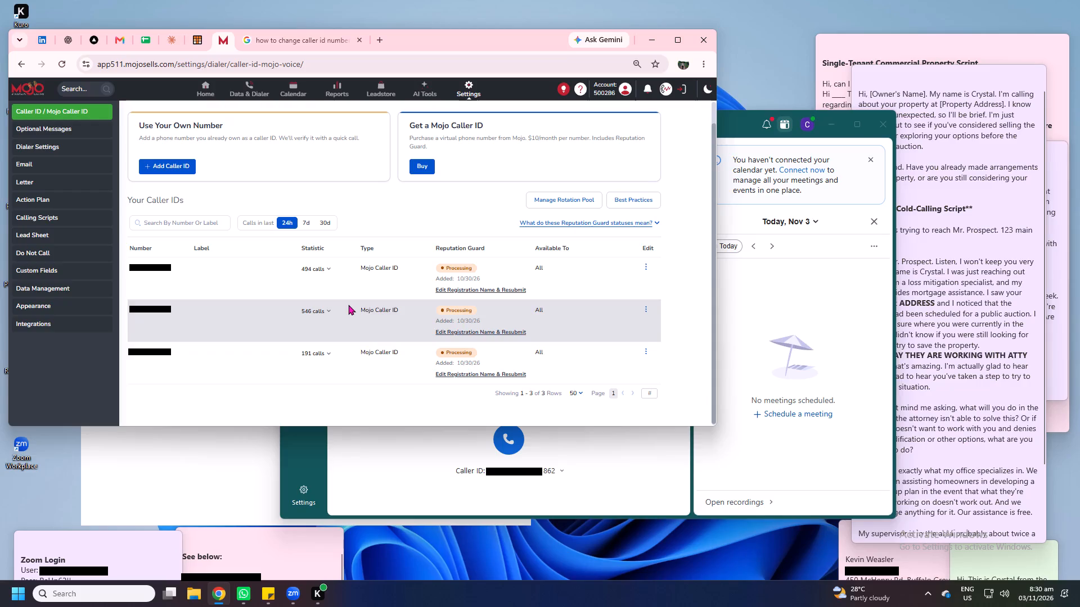
scroll(361, 327, down, 1)
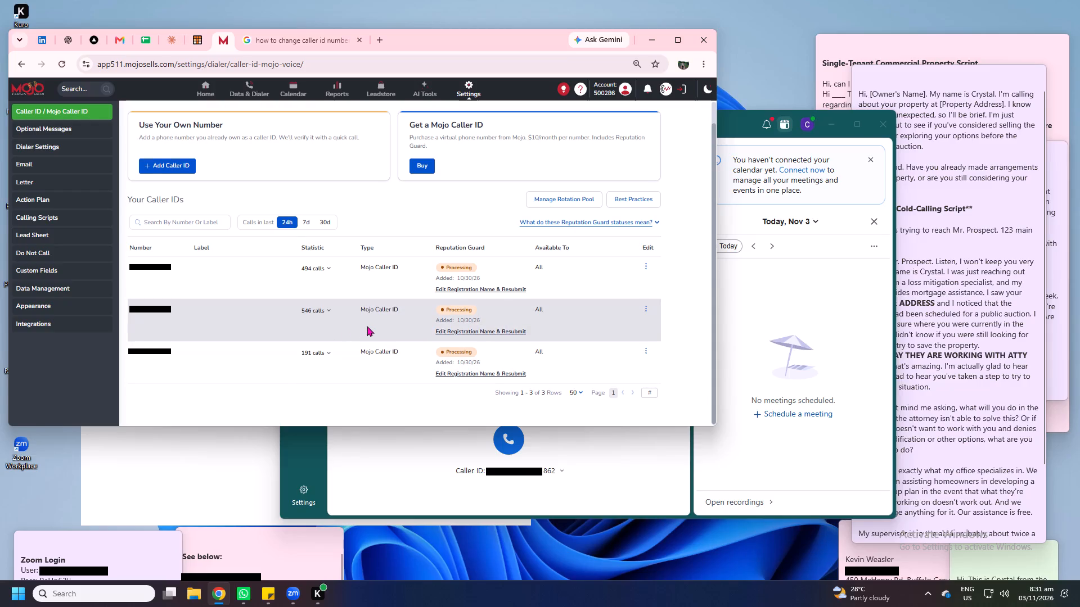
scroll(412, 332, down, 2)
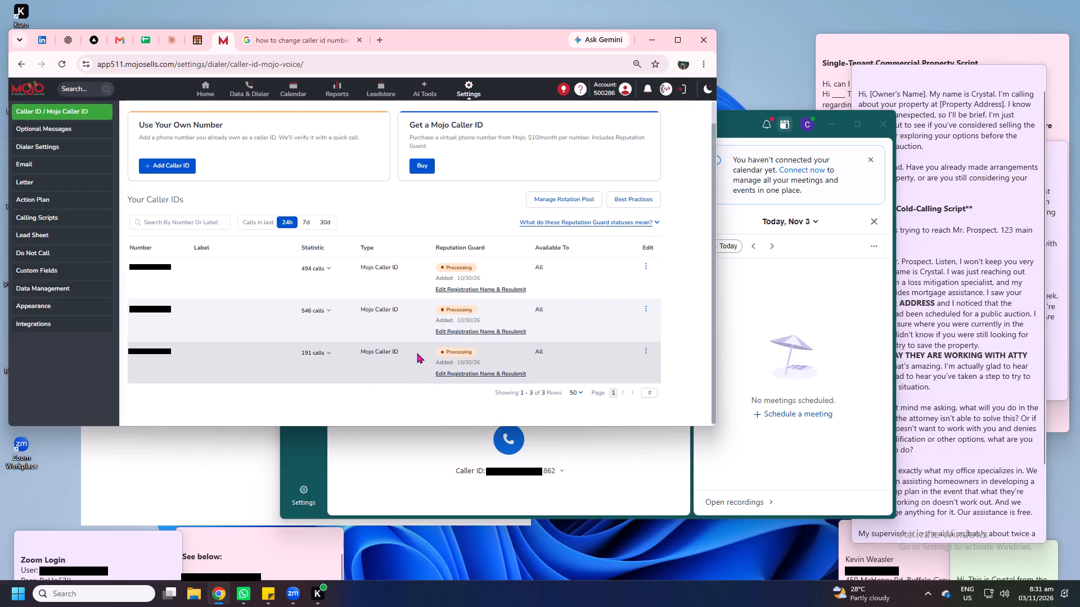
click(417, 353)
click(645, 351)
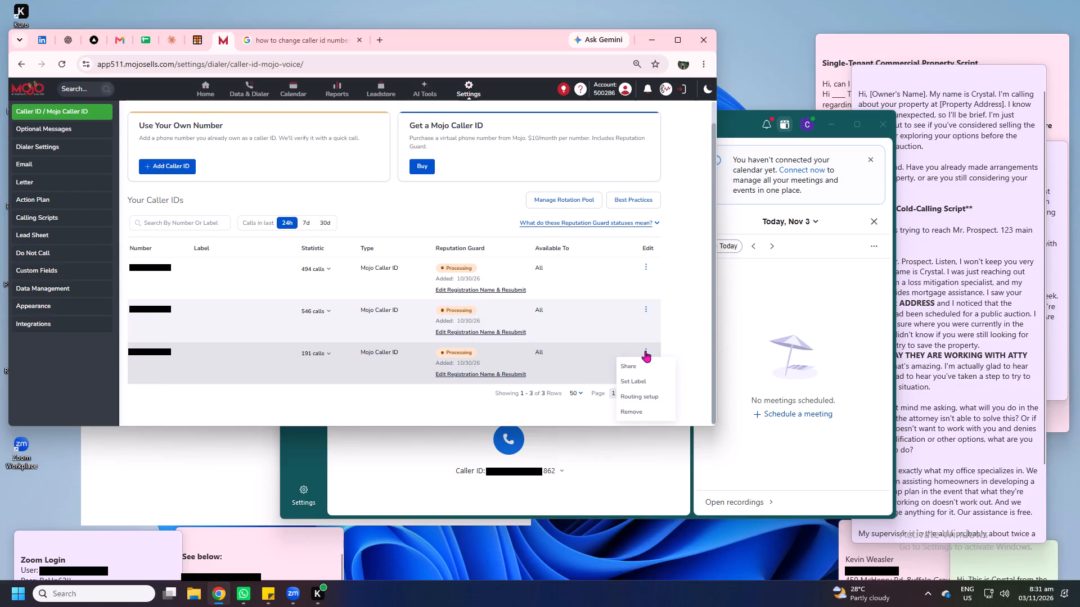
click(567, 362)
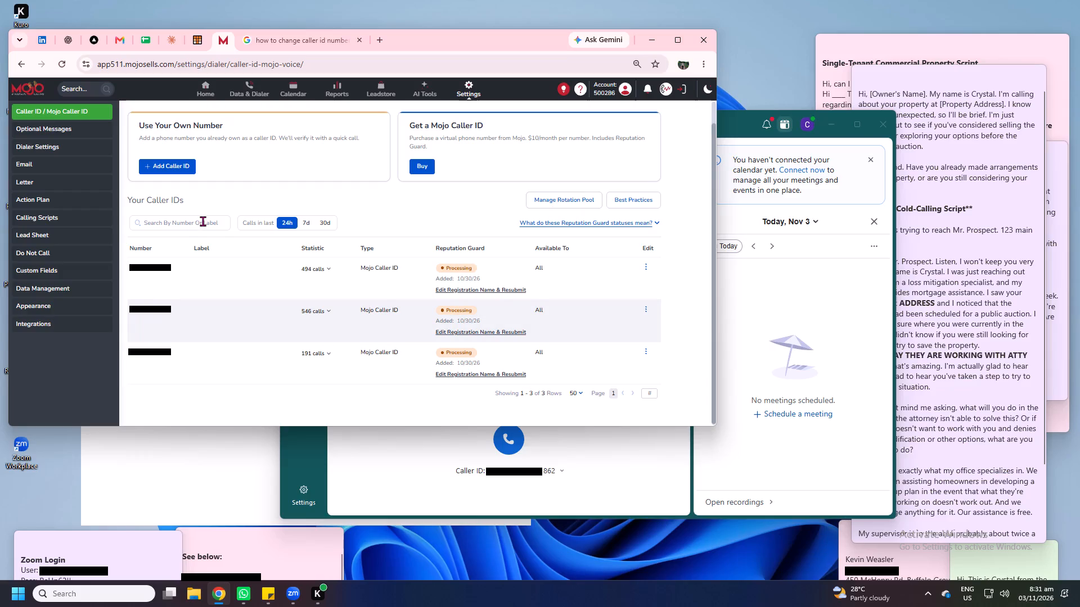
click(633, 392)
scroll(357, 306, up, 2)
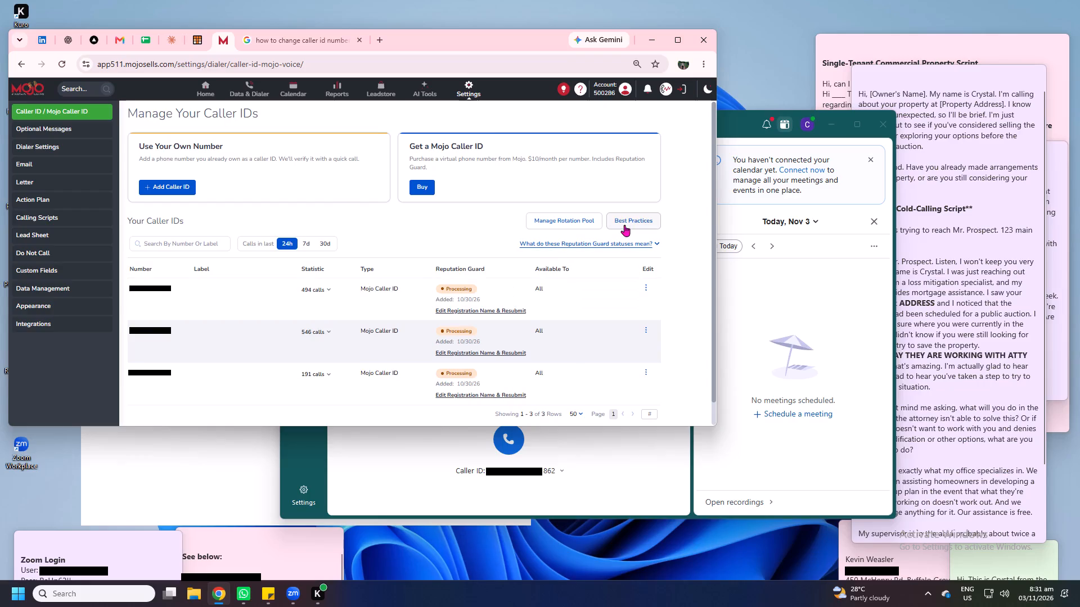
scroll(639, 280, down, 2)
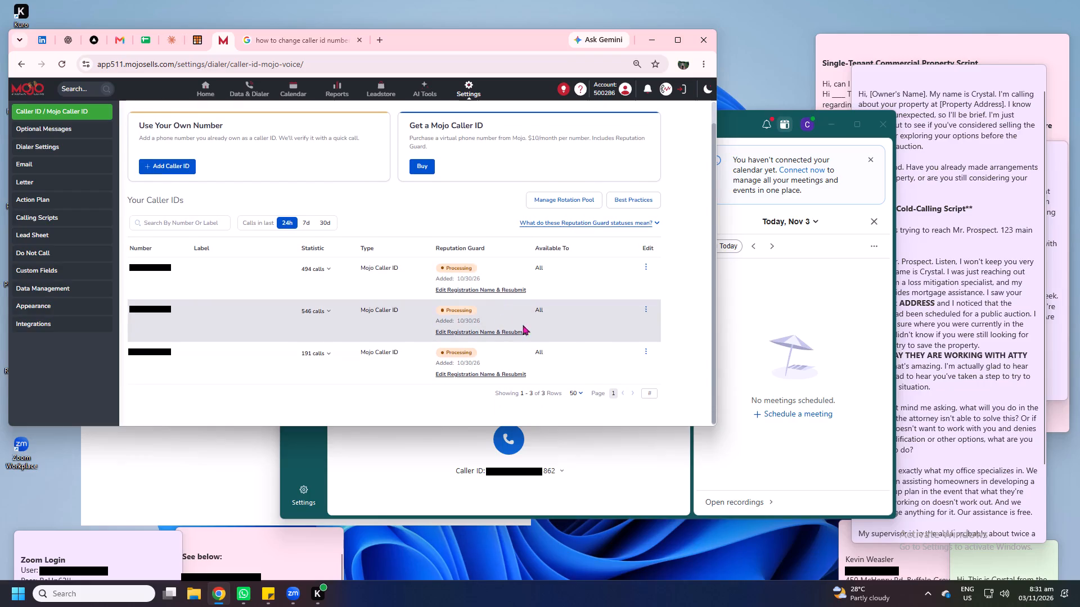
click(578, 320)
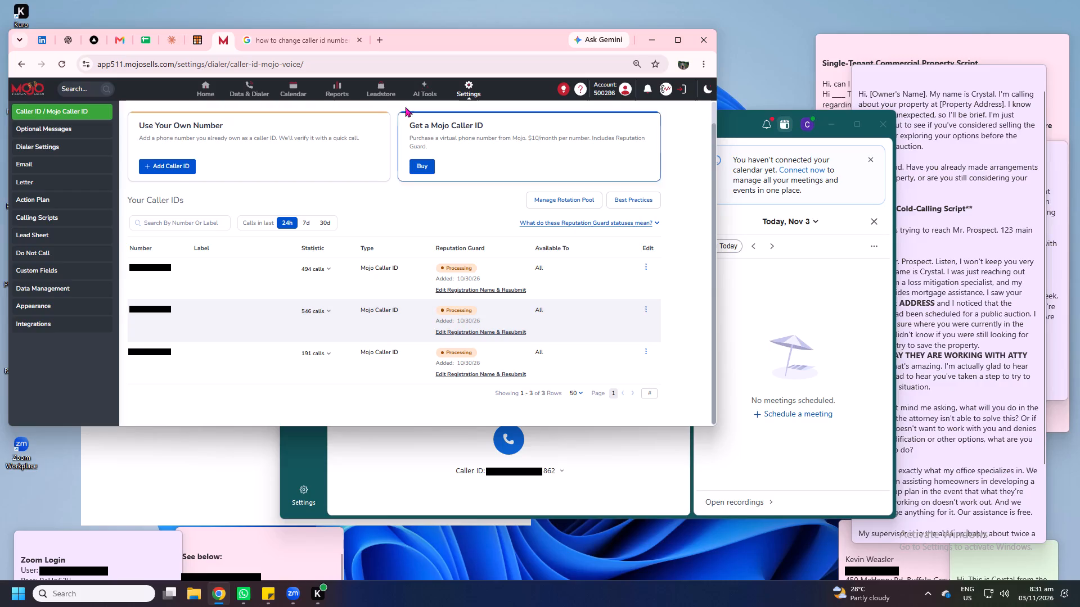
click(336, 41)
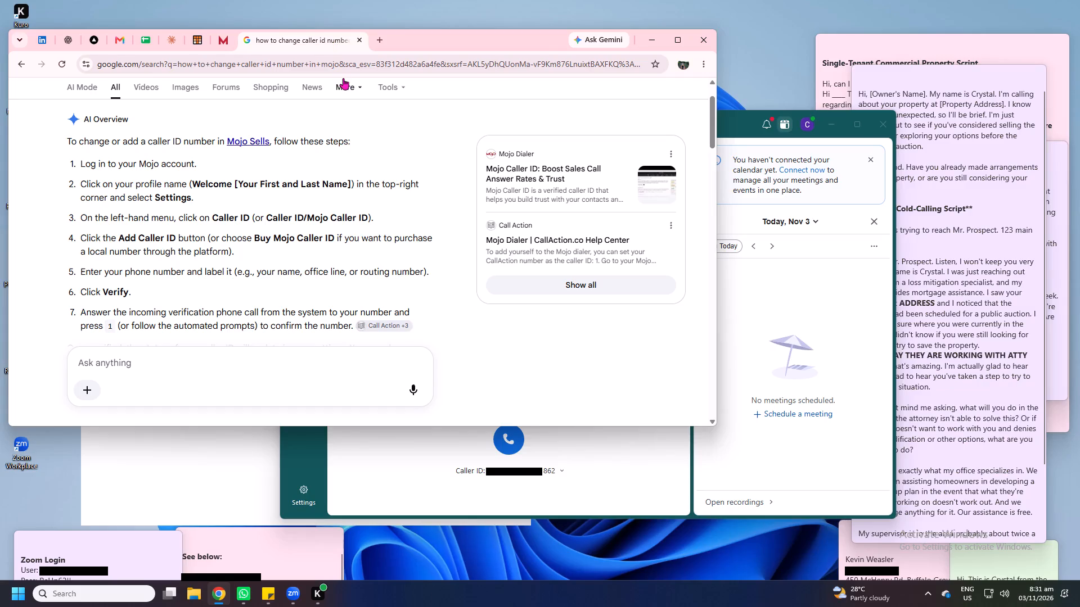
click(221, 40)
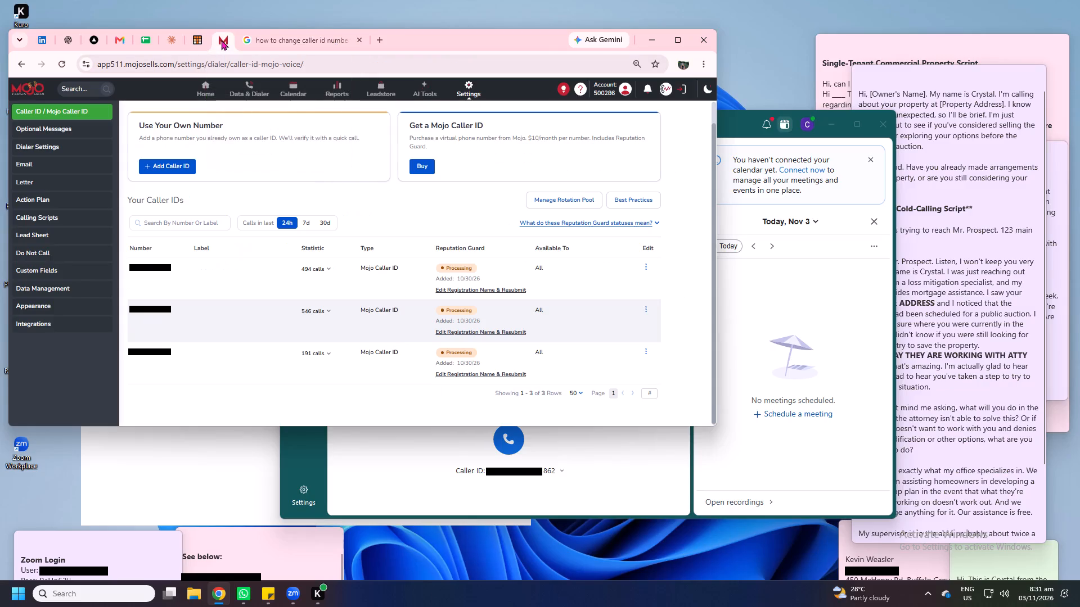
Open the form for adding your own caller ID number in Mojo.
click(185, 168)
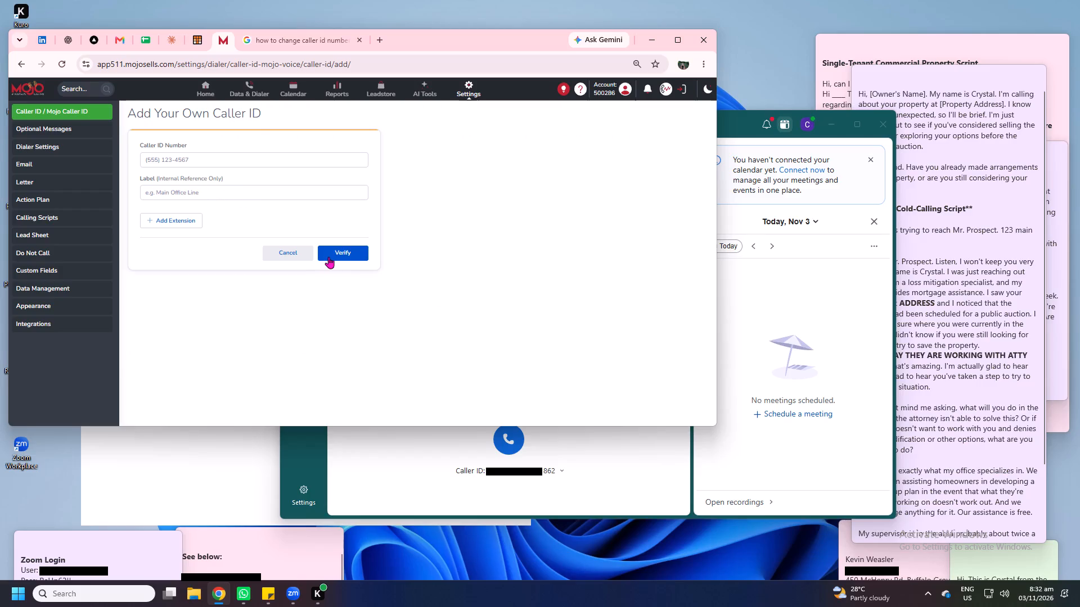
Search Google for "nj area code" in a new tab.
click(407, 37)
click(384, 39)
click(371, 63)
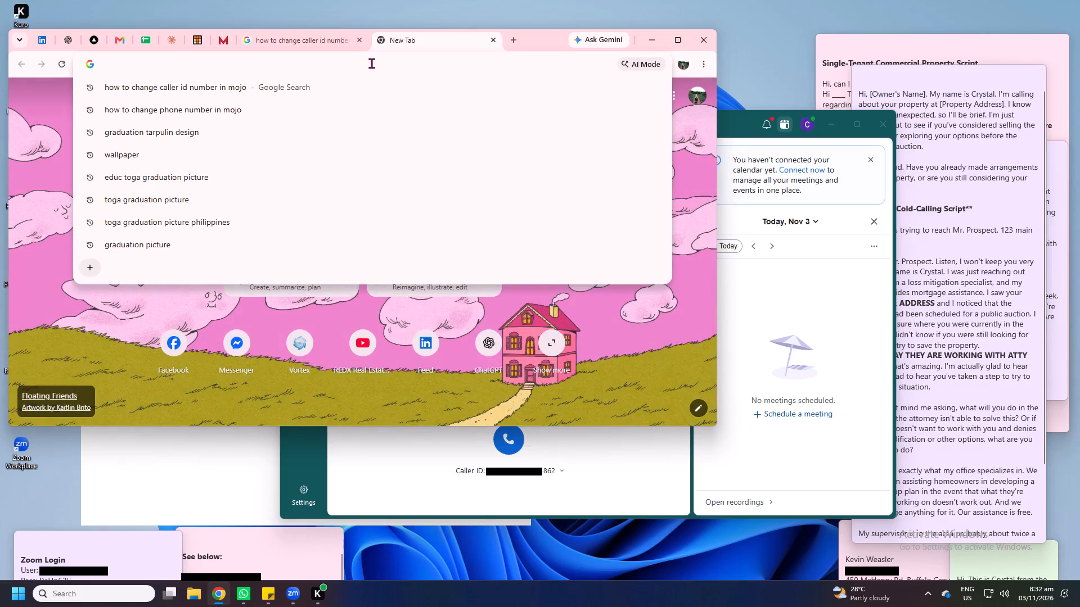
text(nj)
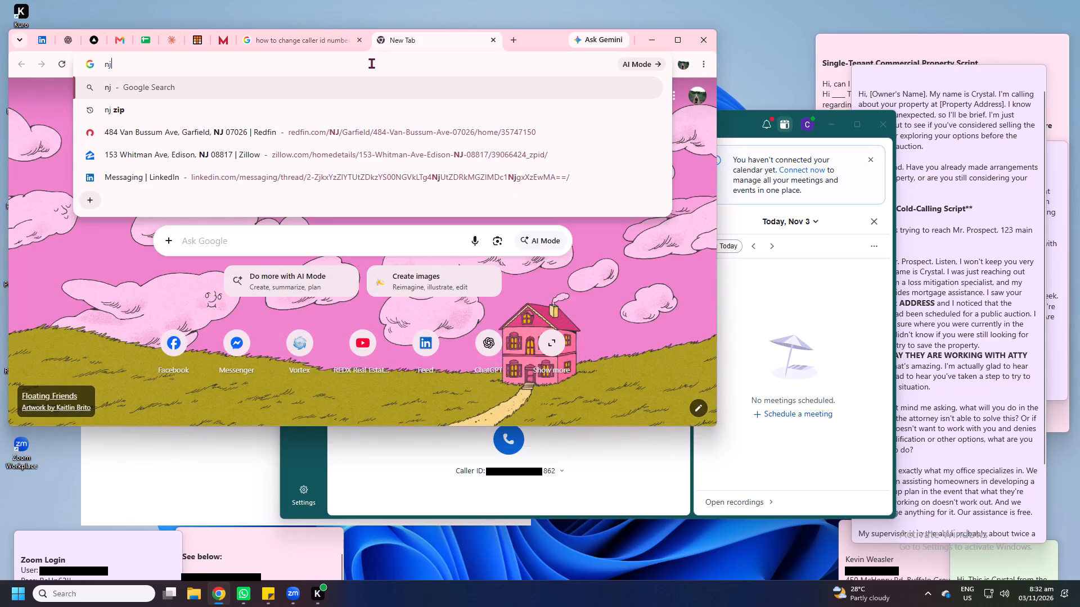
key(space)
text(area code)
key(Return)
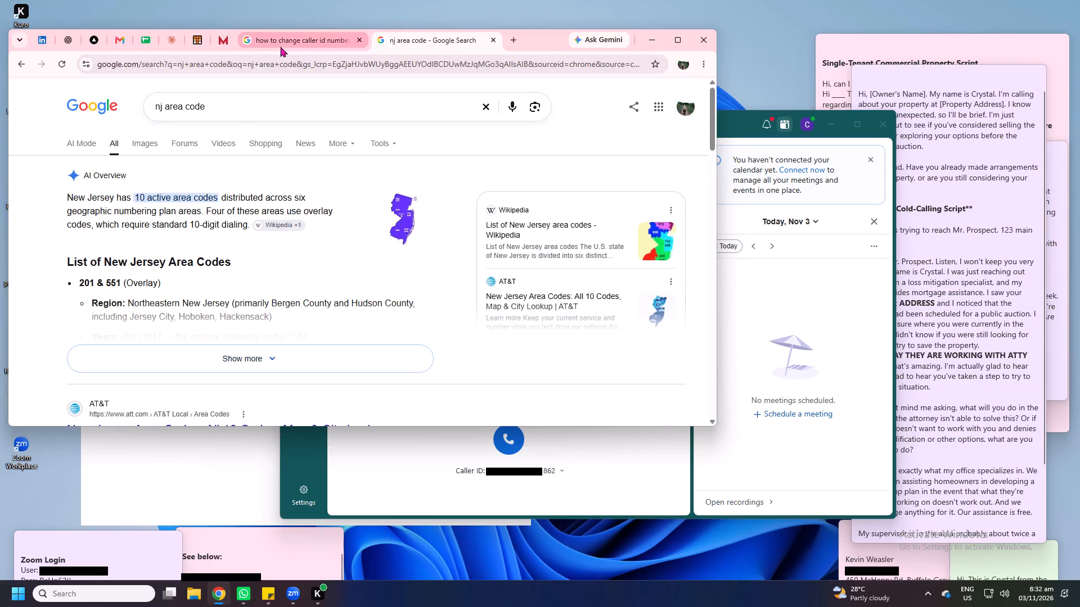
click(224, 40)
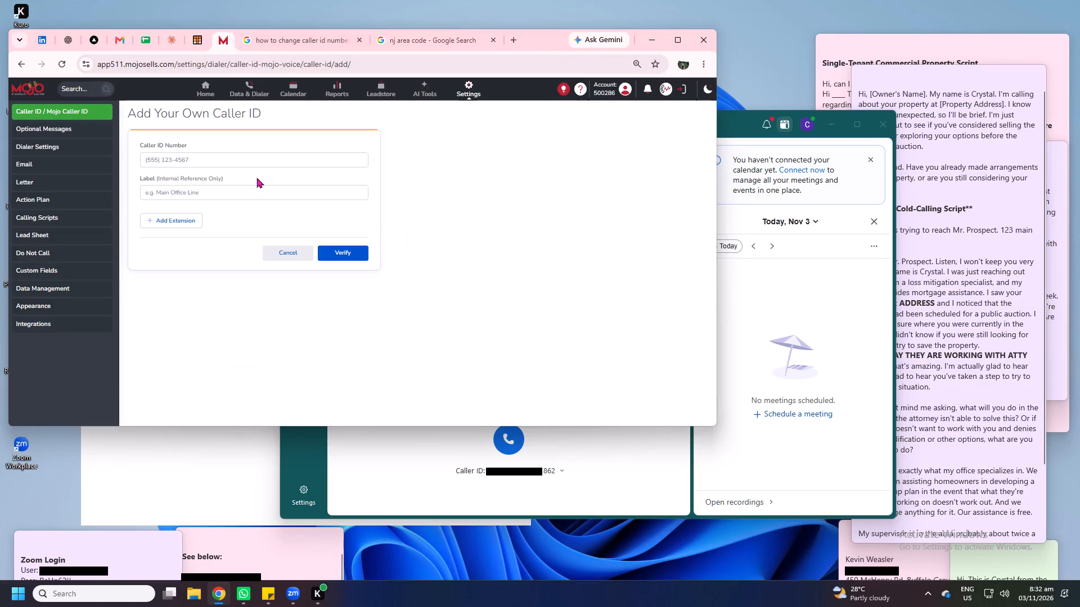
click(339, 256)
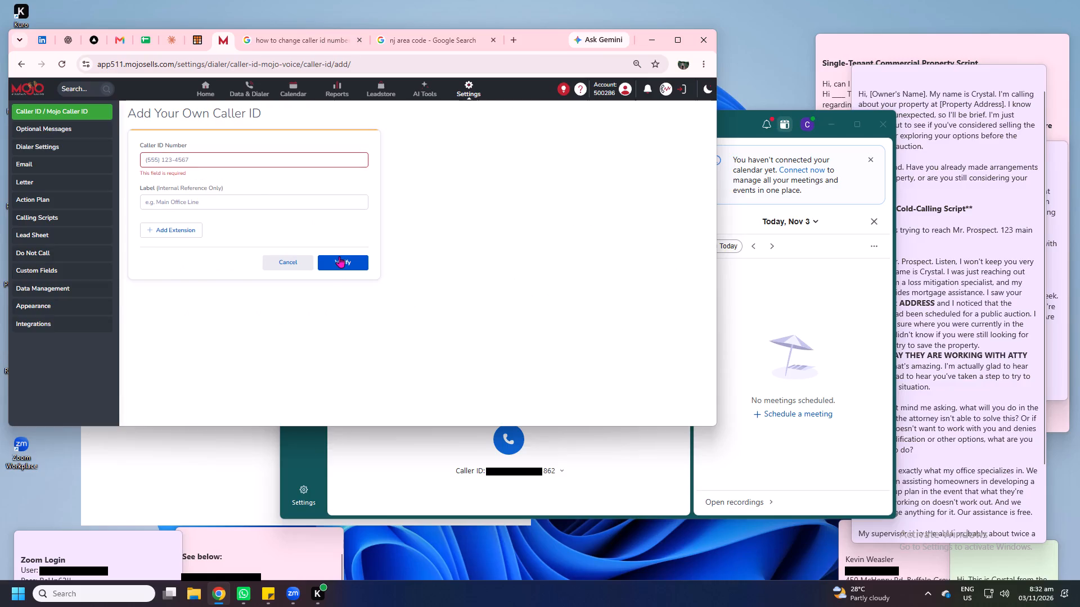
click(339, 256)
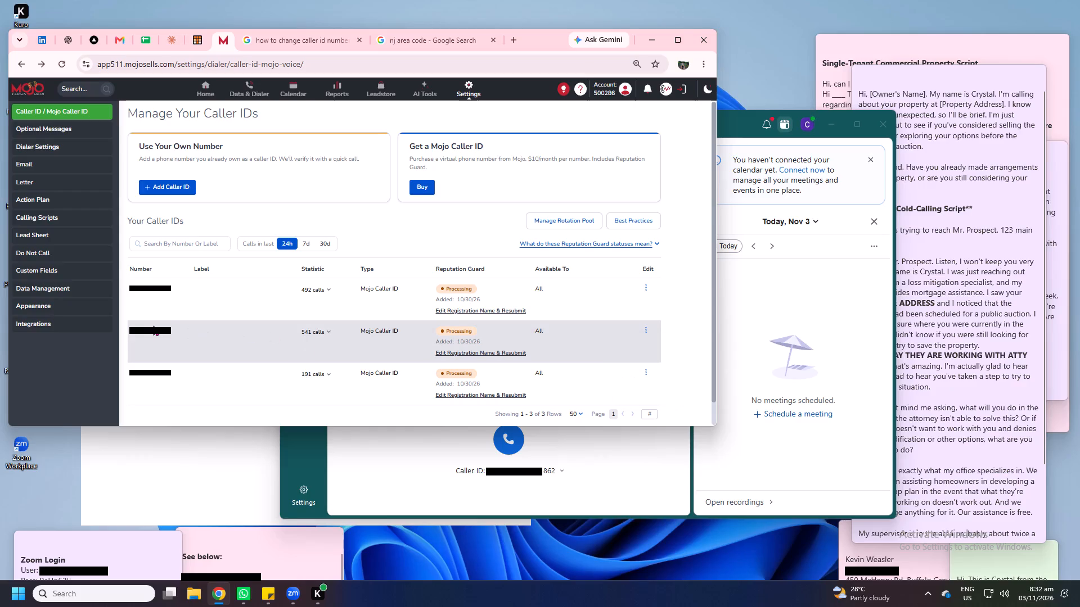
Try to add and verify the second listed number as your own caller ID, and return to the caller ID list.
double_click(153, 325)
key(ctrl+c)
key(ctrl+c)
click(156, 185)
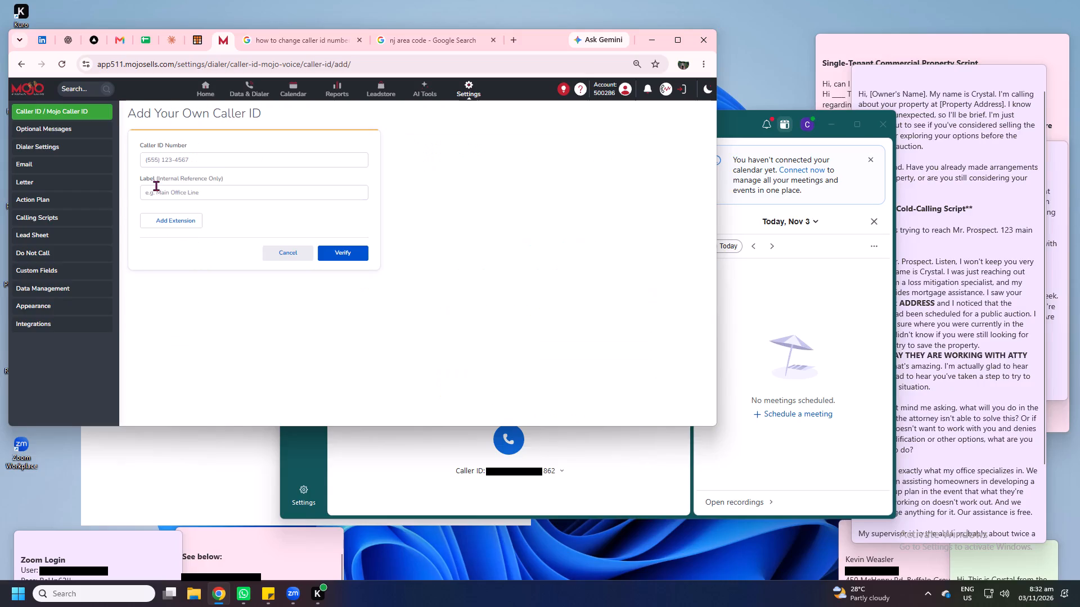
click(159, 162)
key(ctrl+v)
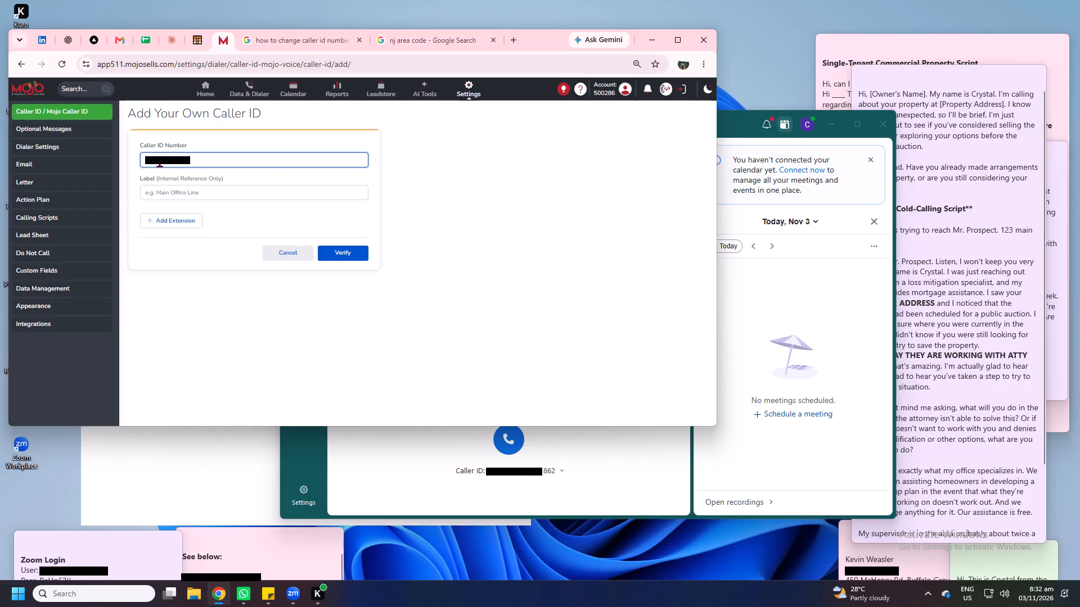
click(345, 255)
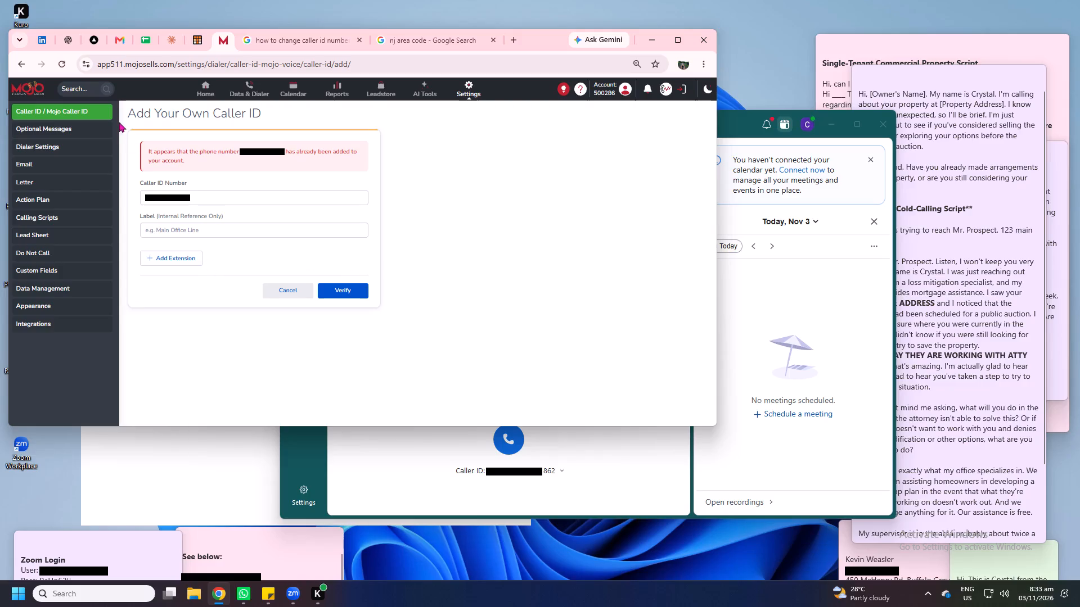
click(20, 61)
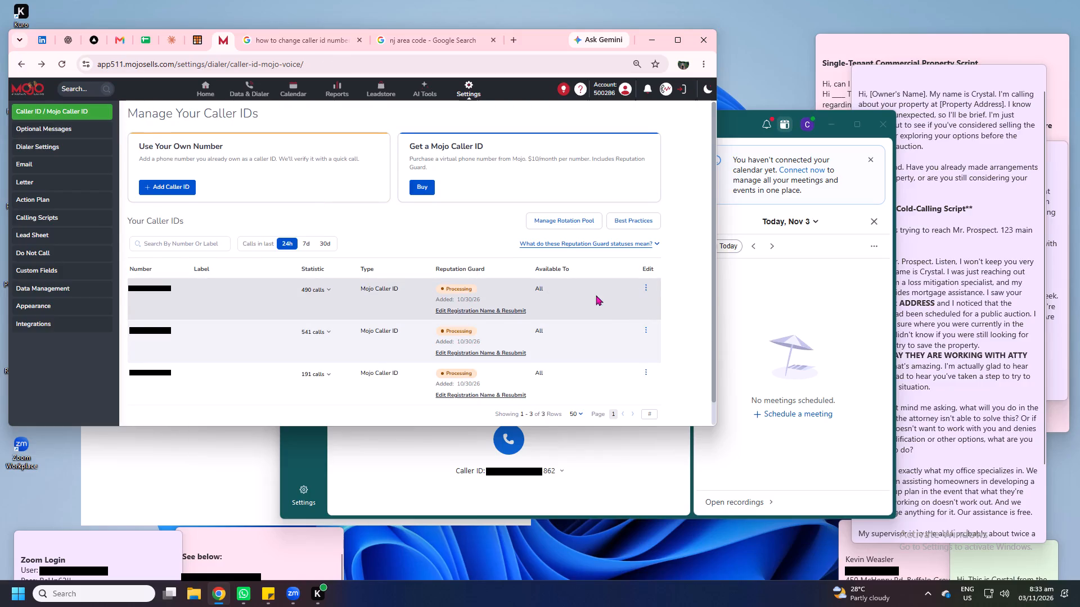
Reread the caller ID instructions in the Google AI overview and compare them with the second entry in Mojo's caller ID list.
scroll(596, 295, down, 1)
click(286, 43)
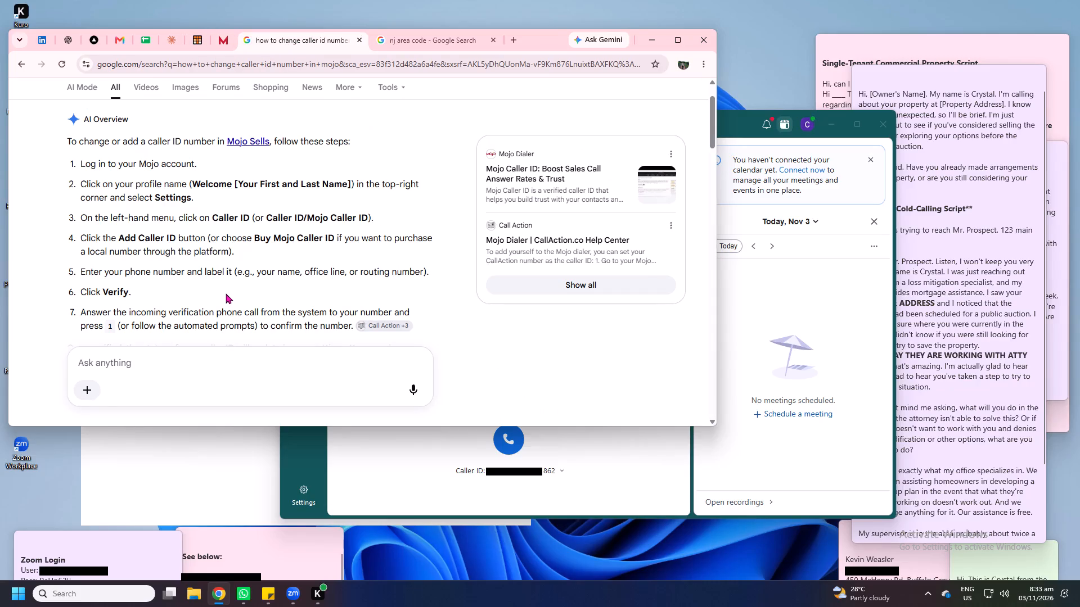
scroll(313, 282, down, 1)
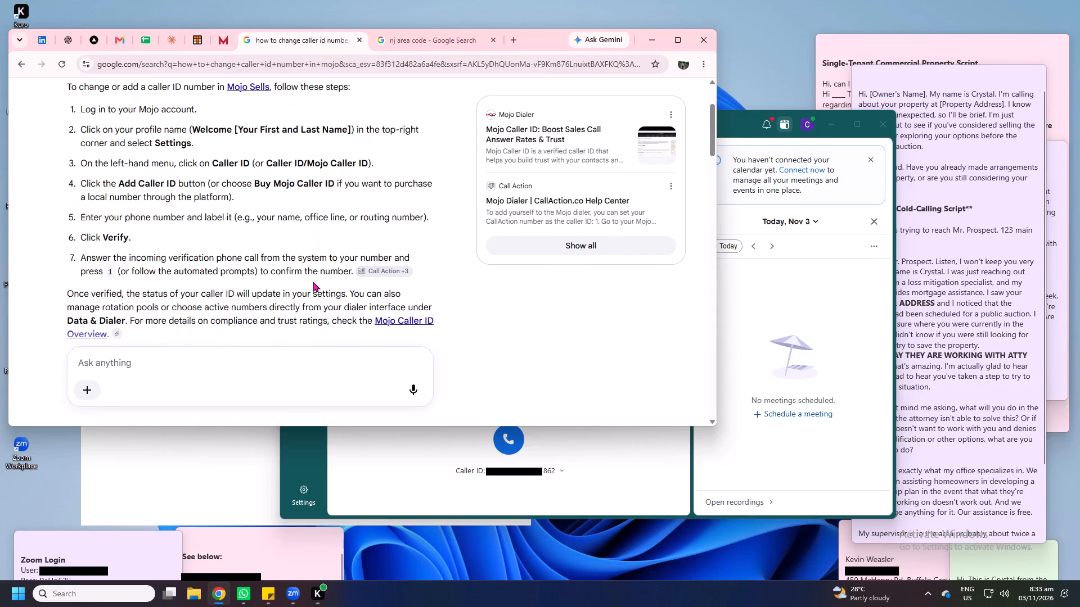
scroll(313, 282, down, 3)
click(224, 42)
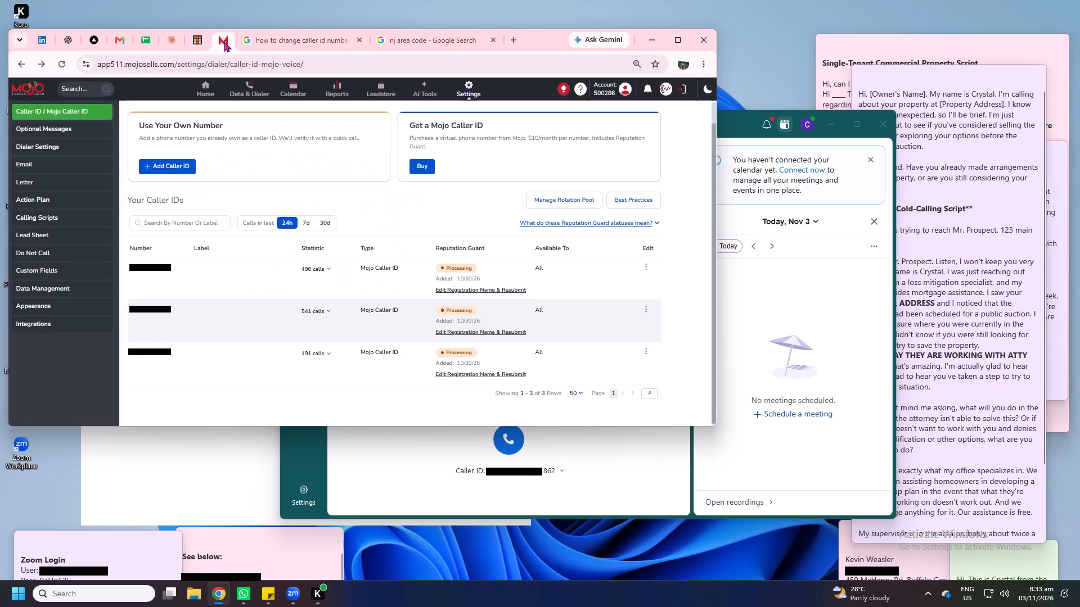
scroll(618, 337, down, 2)
click(377, 317)
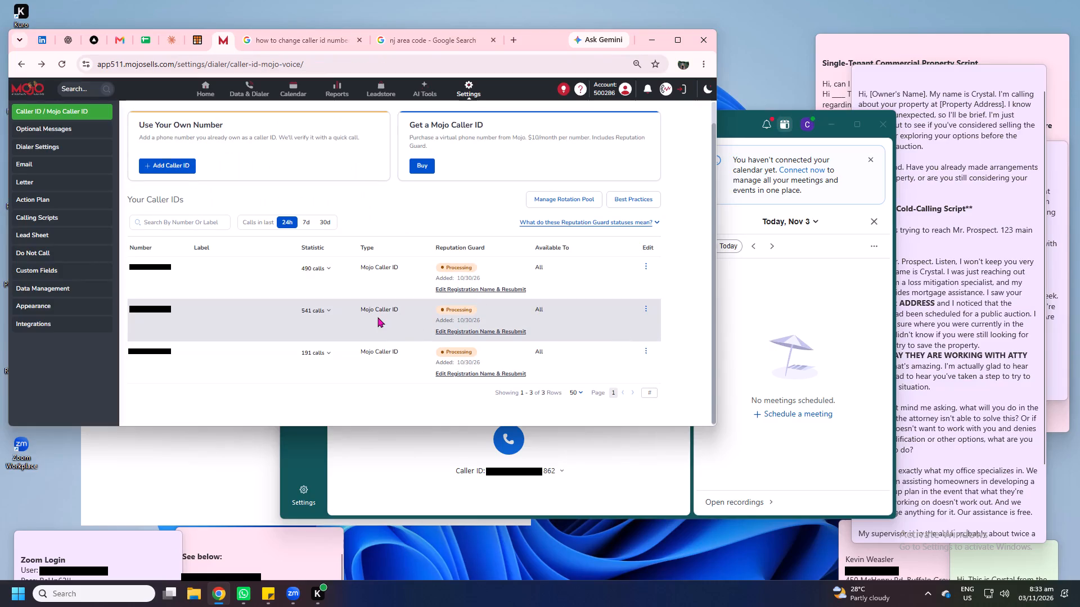
click(336, 325)
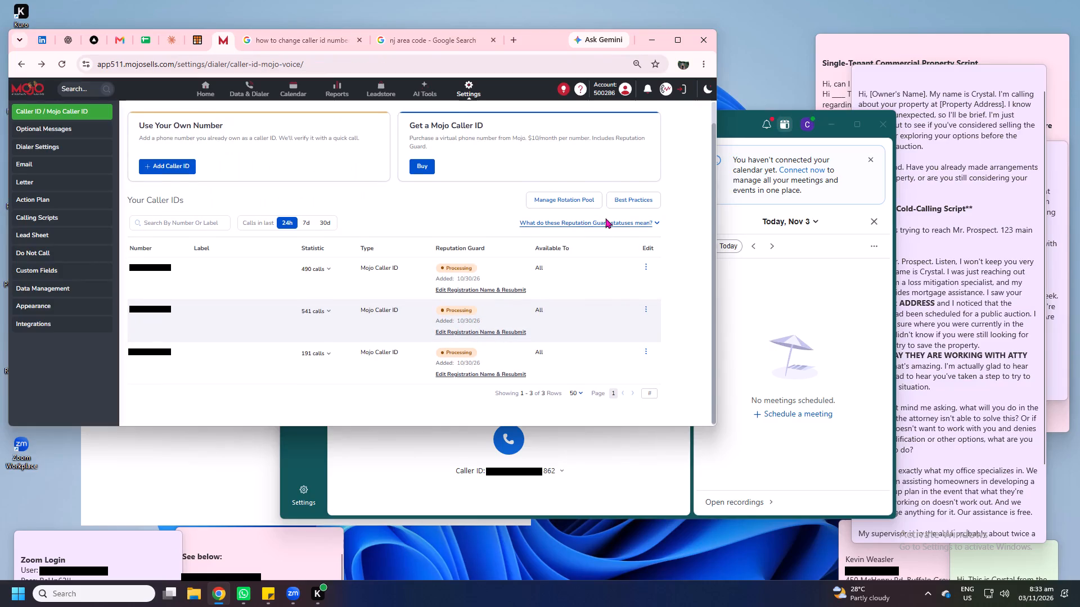
click(166, 319)
right_click(166, 319)
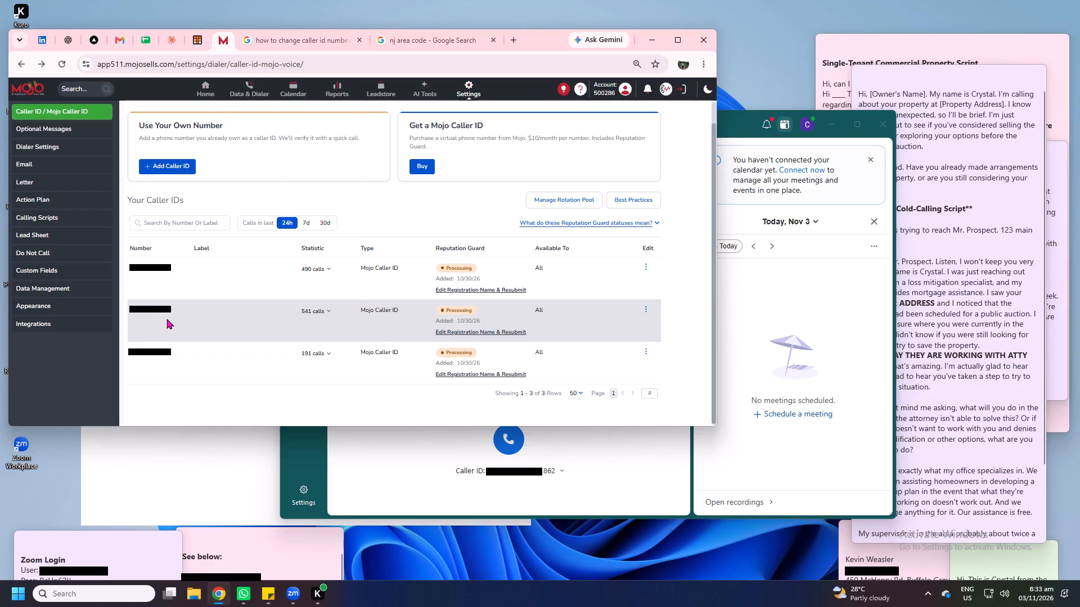
click(219, 328)
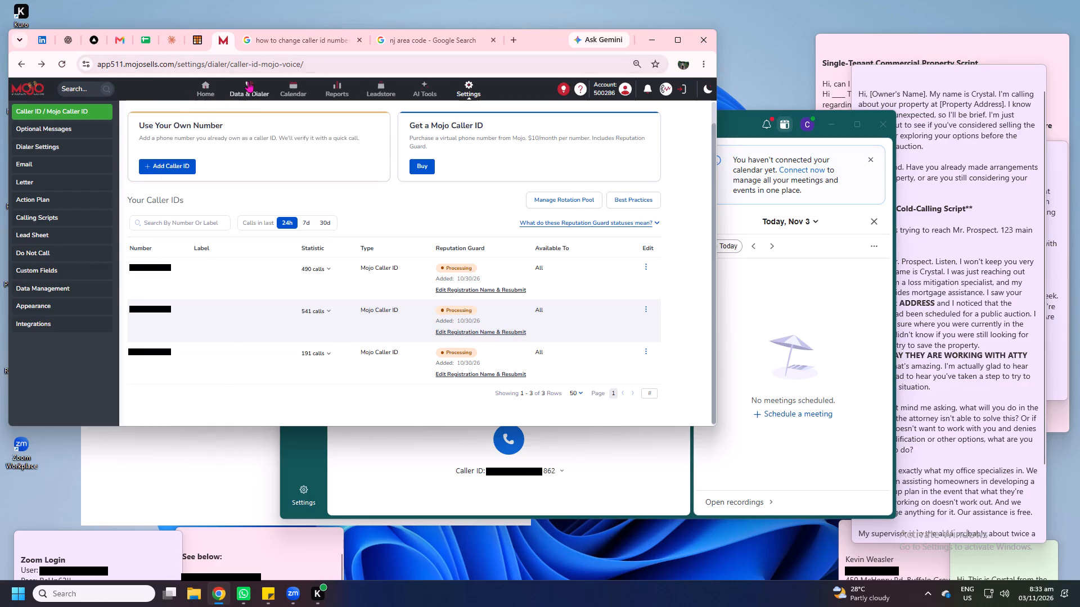
Open the All Contacts list under Data & Dialer and sort it by attempts, lowest first.
click(248, 81)
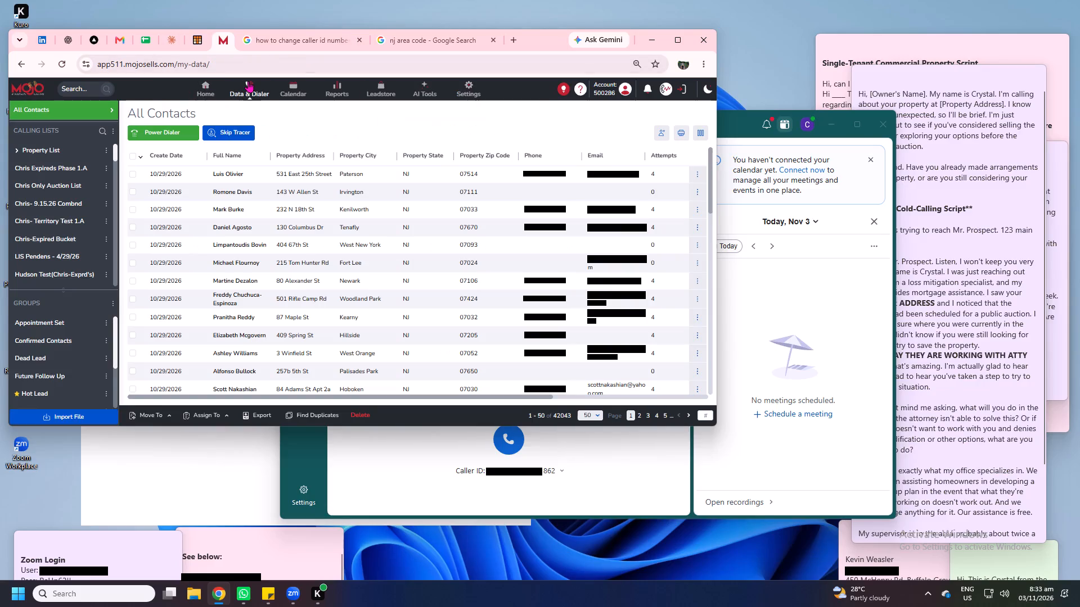
click(665, 156)
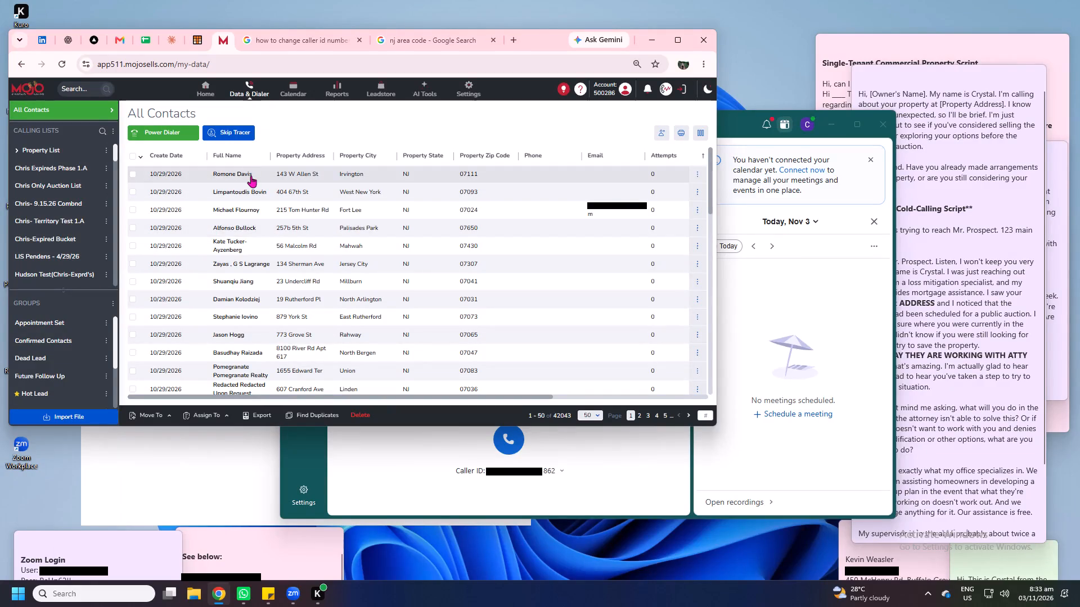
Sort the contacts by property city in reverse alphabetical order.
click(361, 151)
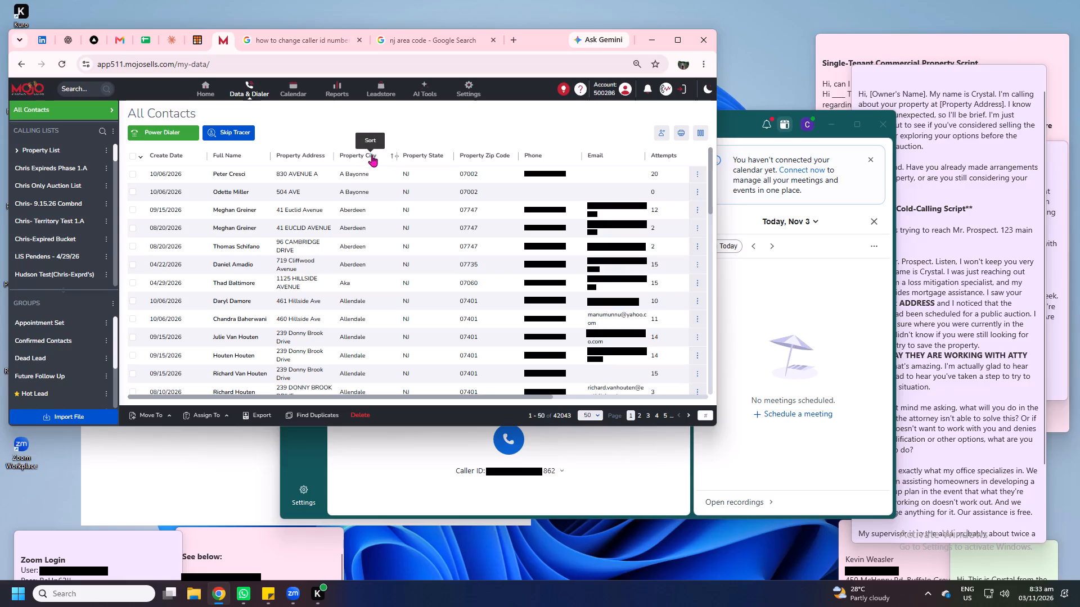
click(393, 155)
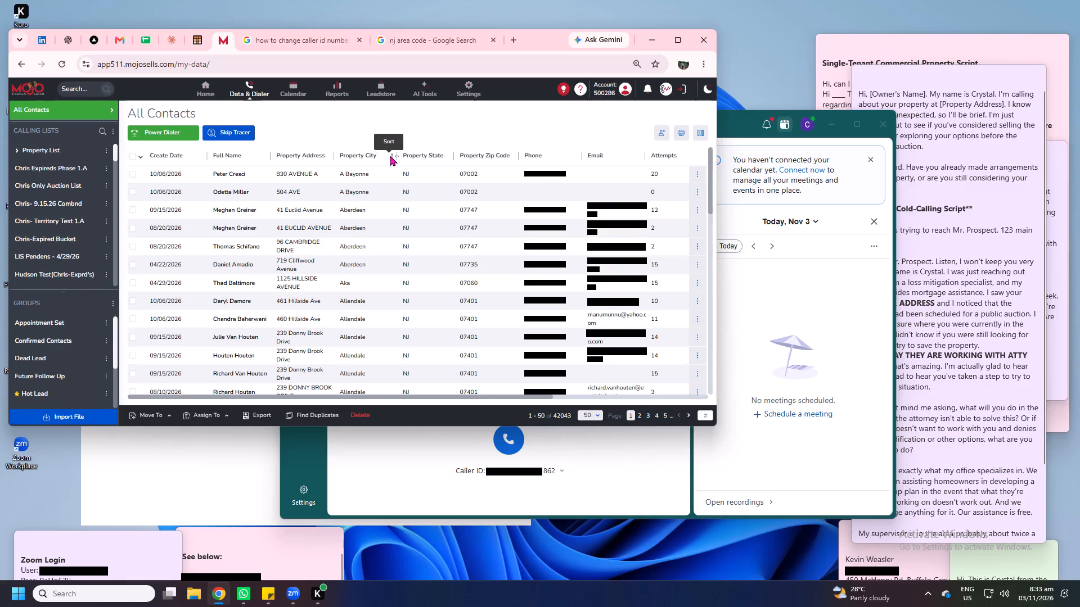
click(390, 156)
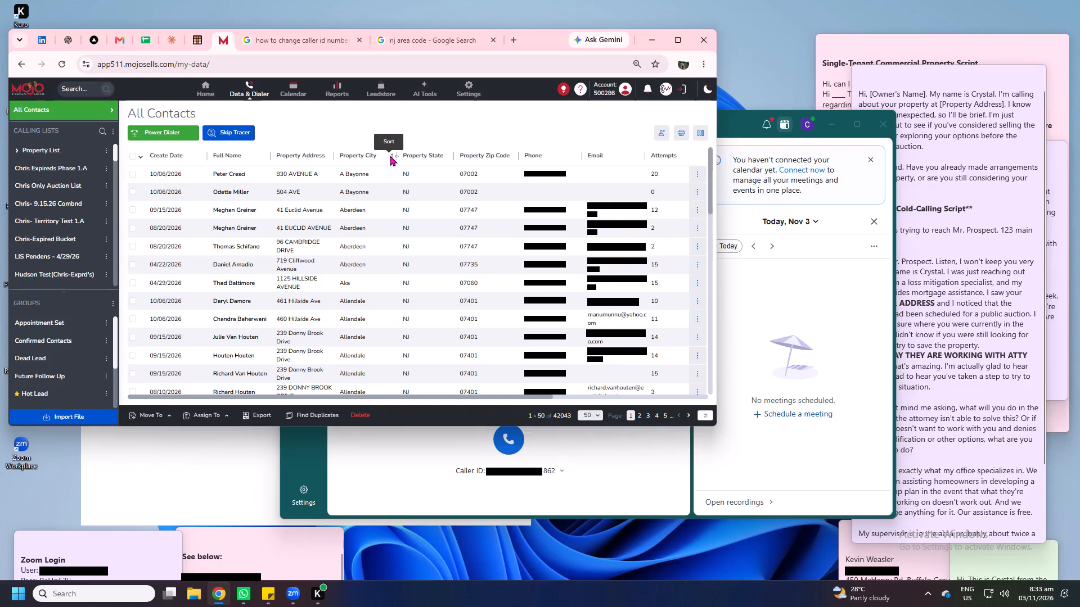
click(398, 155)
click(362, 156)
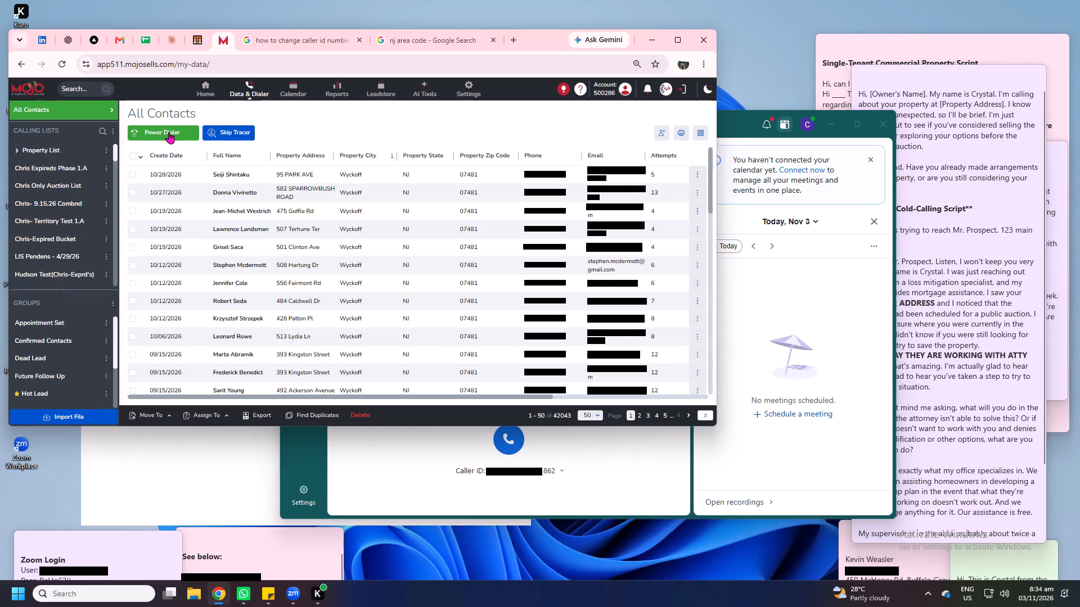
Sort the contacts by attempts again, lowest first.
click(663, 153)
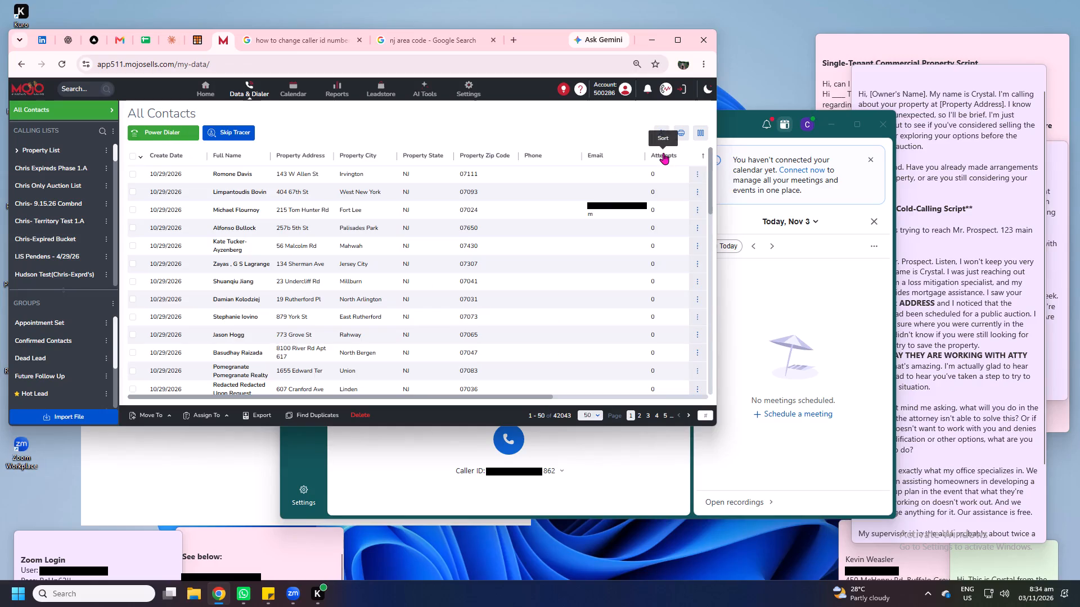
Sort the contacts by property city in reverse alphabetical order.
click(393, 154)
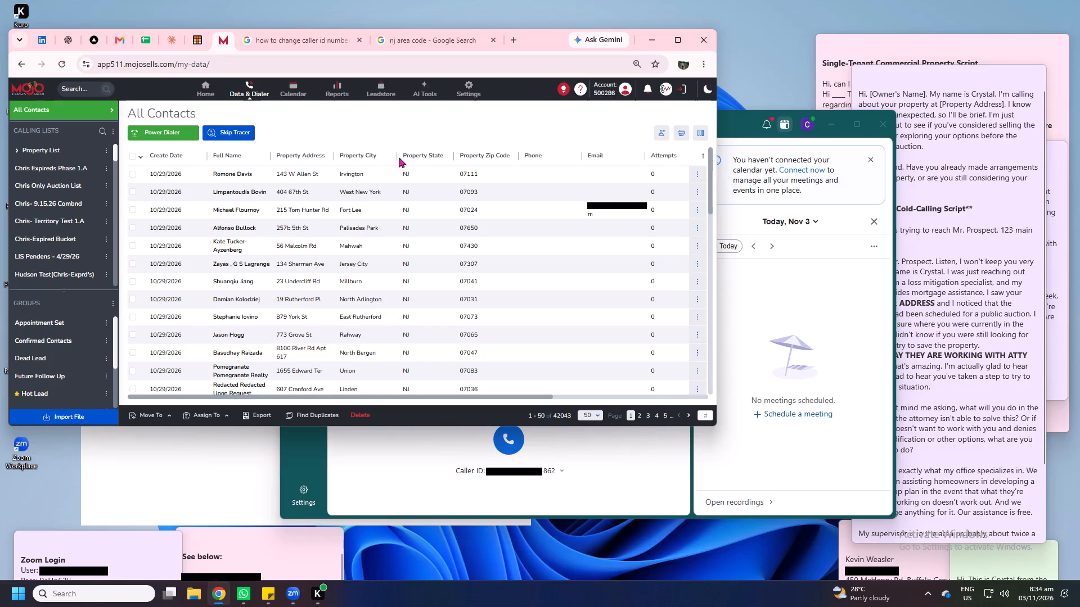
click(395, 157)
click(368, 160)
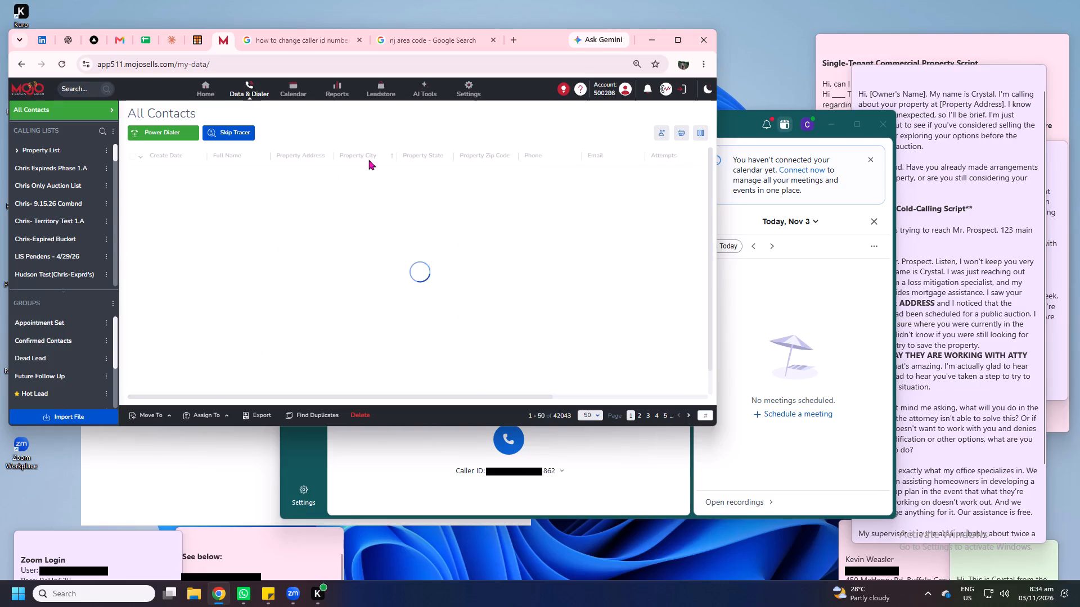
right_click(368, 160)
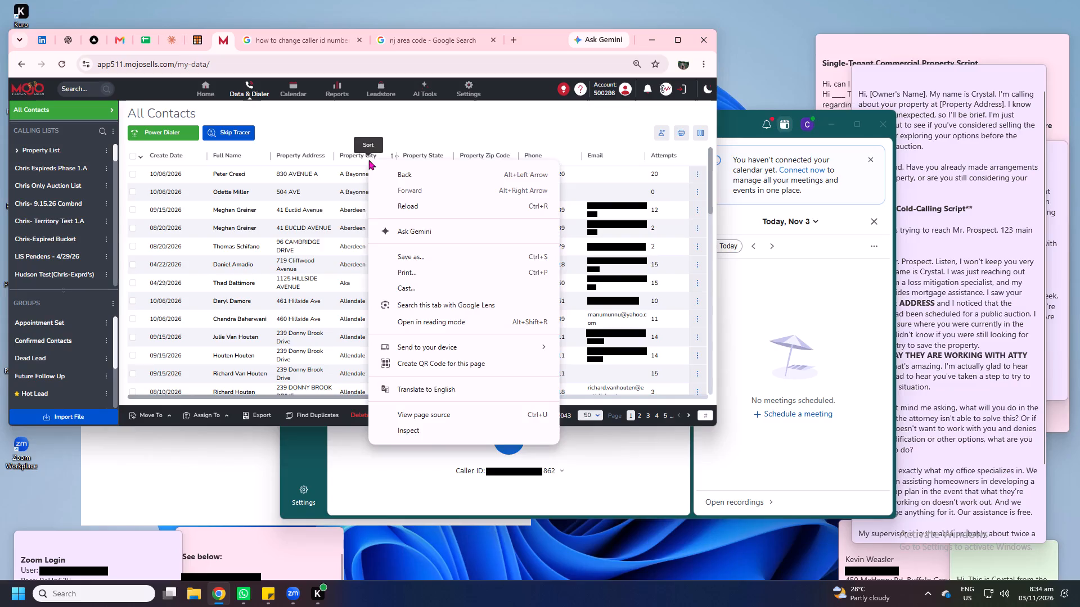
double_click(363, 154)
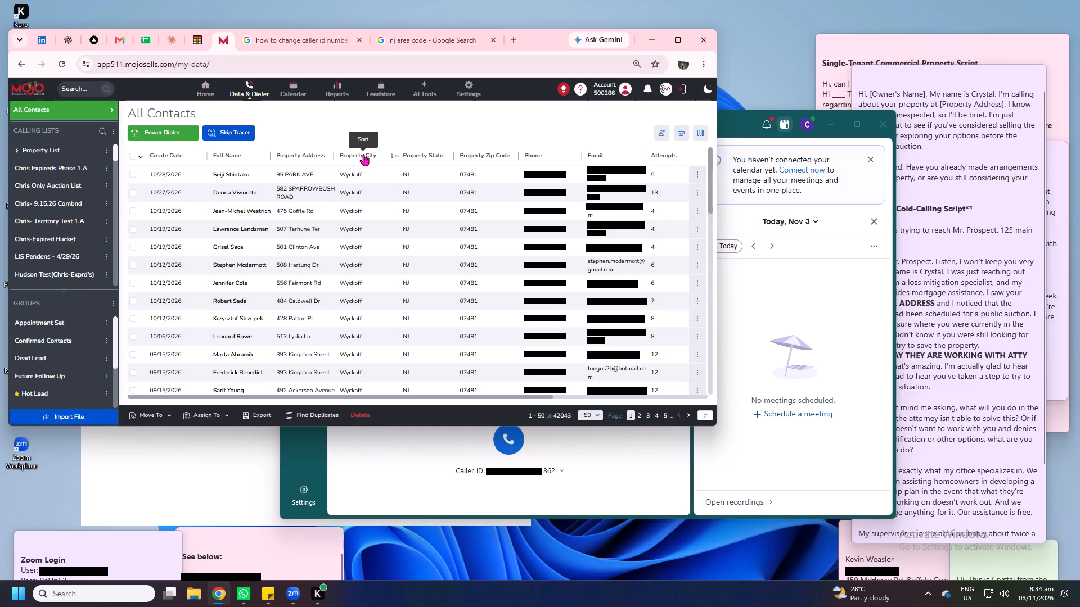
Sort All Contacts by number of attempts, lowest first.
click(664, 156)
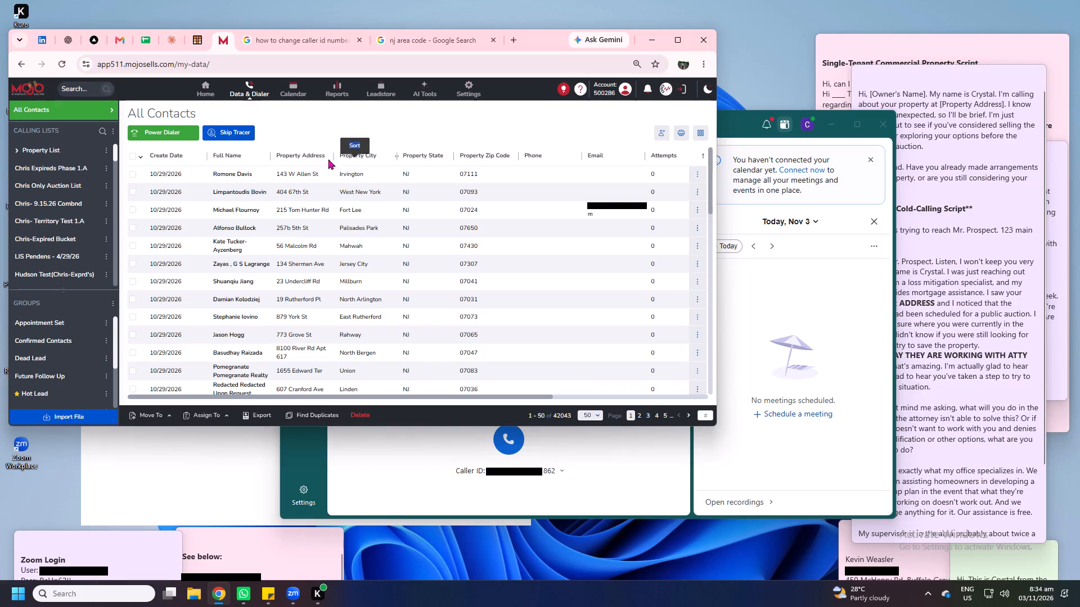
Open the Chris- 9.15.26 Combnd calling list and sort it by attempts, lowest first.
click(68, 205)
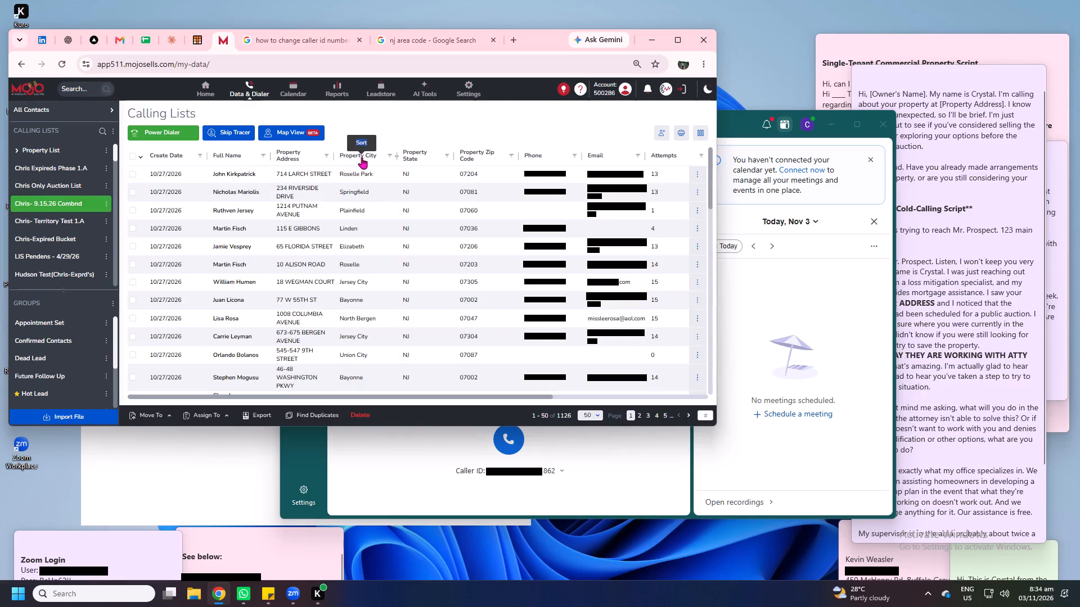
click(669, 155)
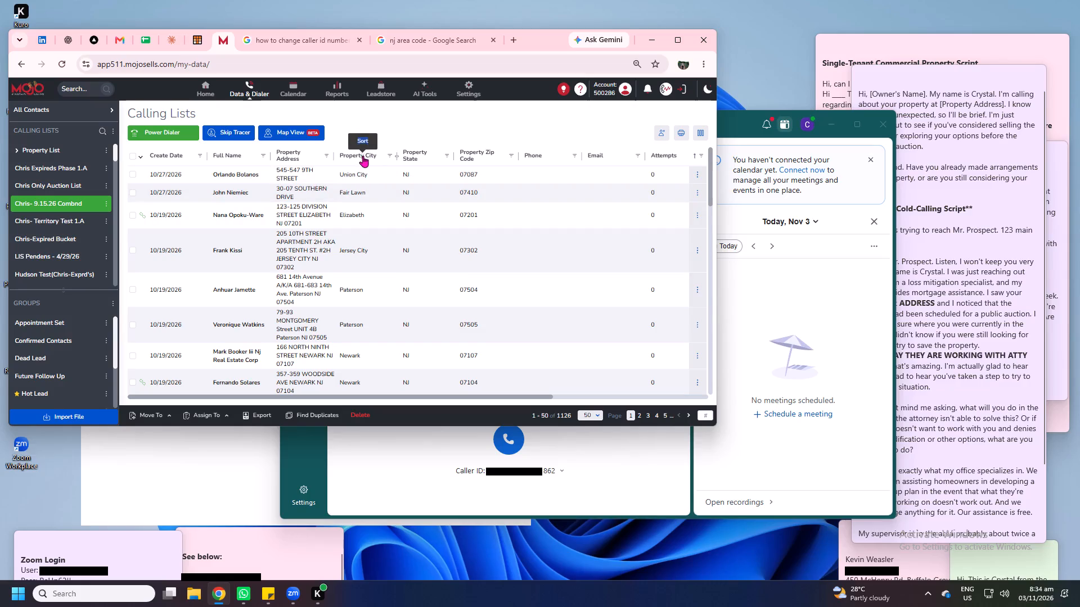
Start a Power Dialer session for the Chris- 9.15.26 Combnd list, keeping the existing Call Wizard settings and accepting the dial list preview.
click(169, 129)
click(337, 121)
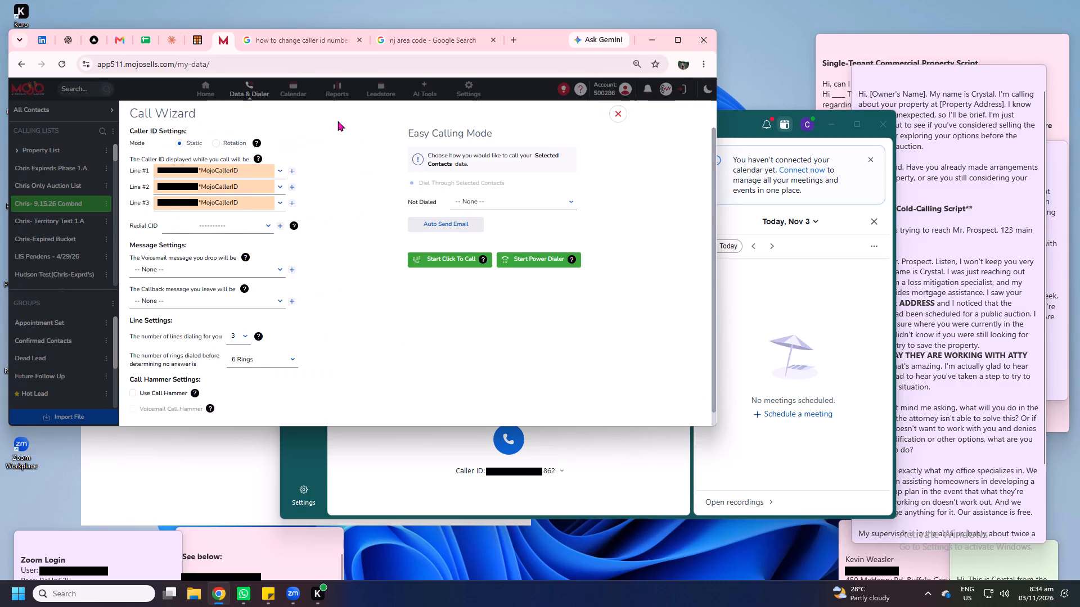
click(544, 260)
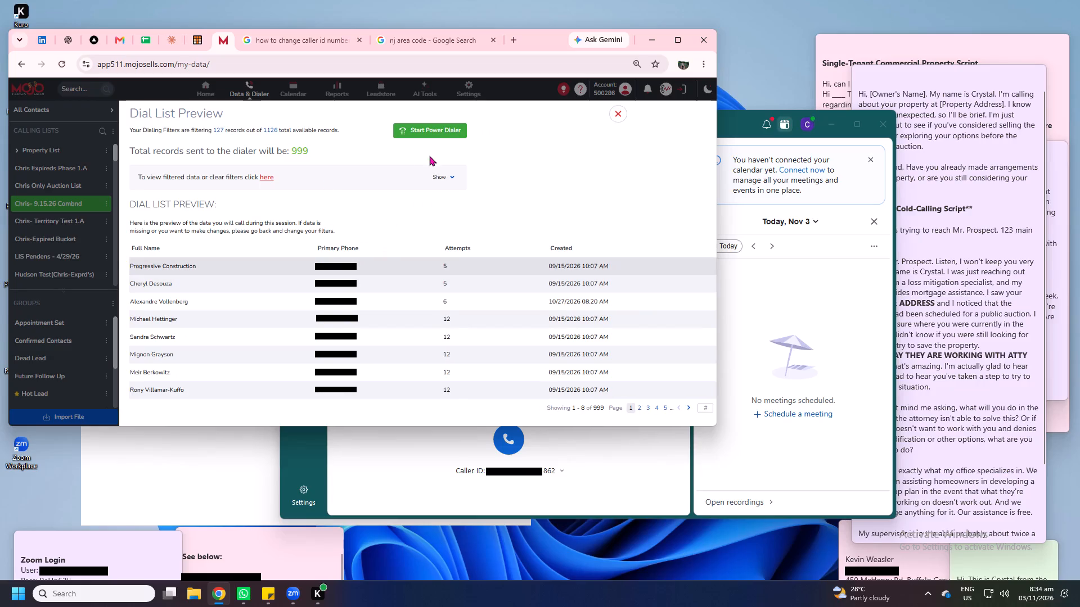
click(439, 130)
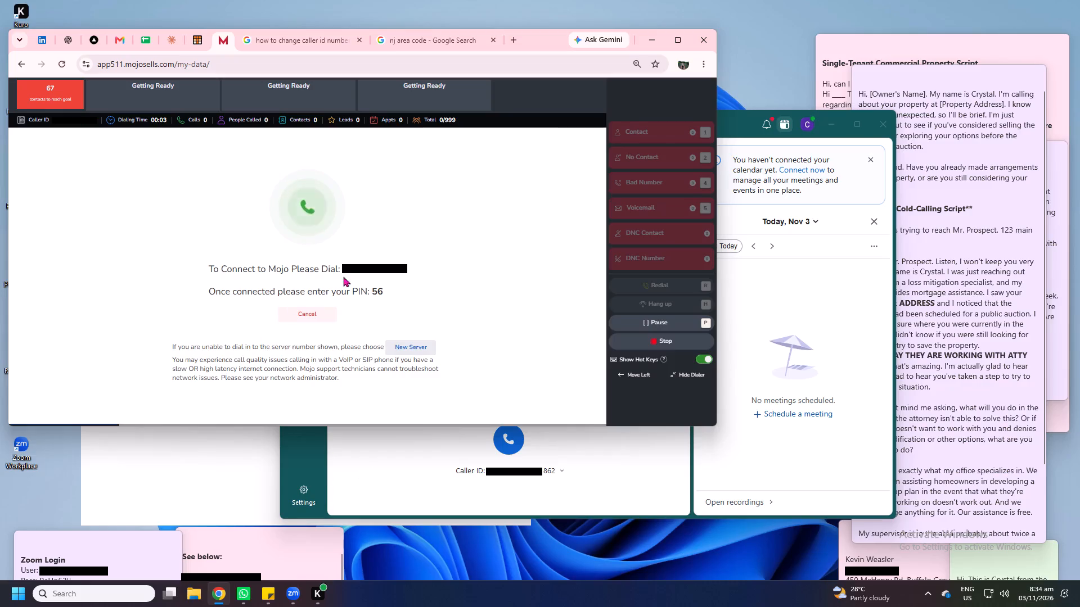
Copy the dial-in phone number shown for connecting to Mojo.
drag(343, 269, 431, 266)
key(ctrl+c)
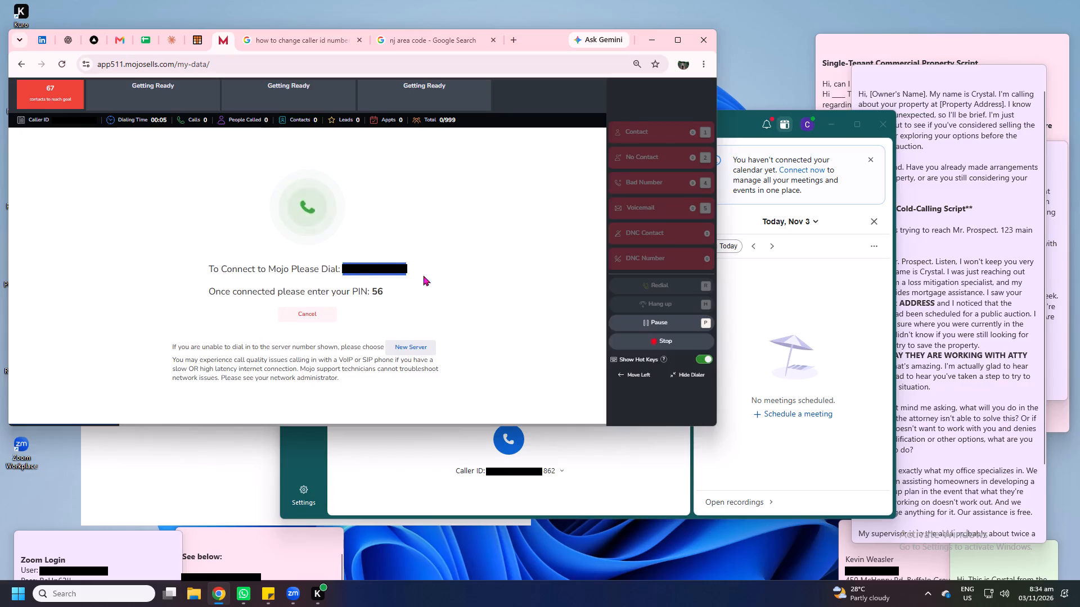
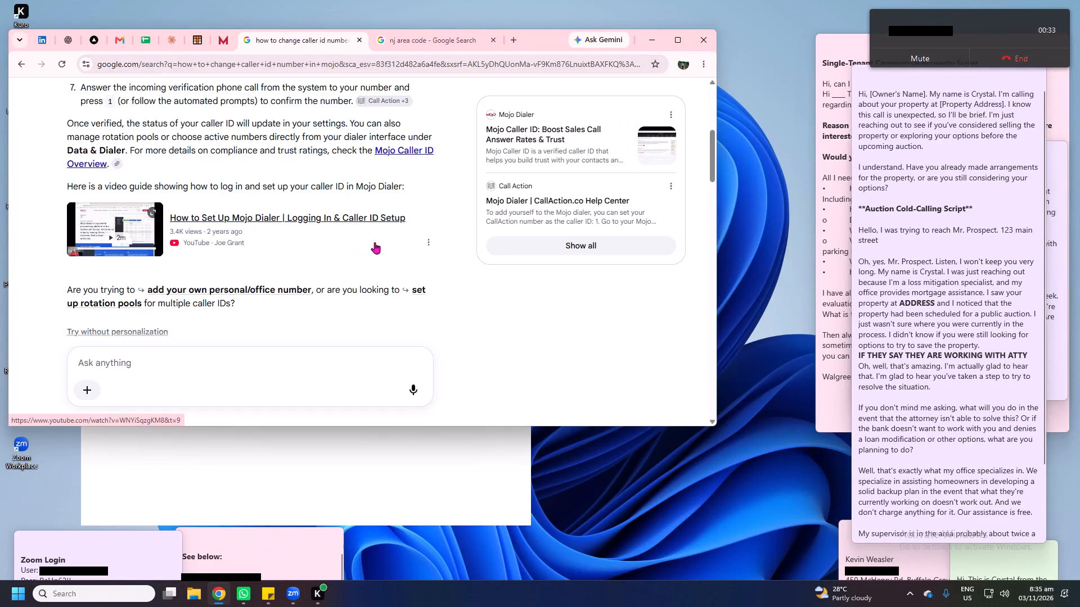
Close the two Google search tabs about changing the Mojo caller ID and the NJ area code, returning to the dialer.
scroll(379, 241, down, 3)
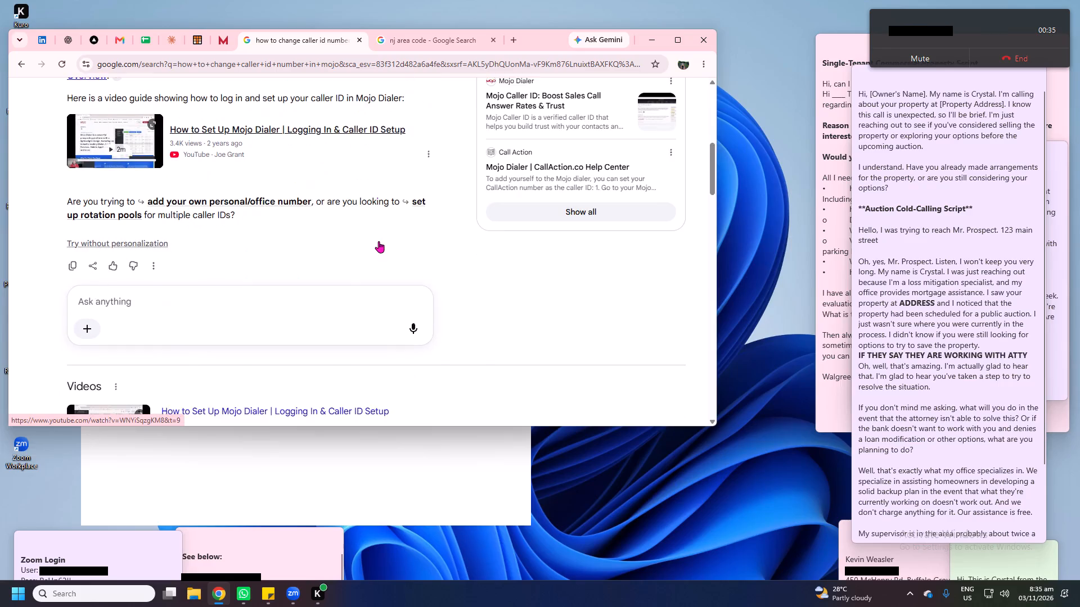
click(358, 38)
click(358, 38)
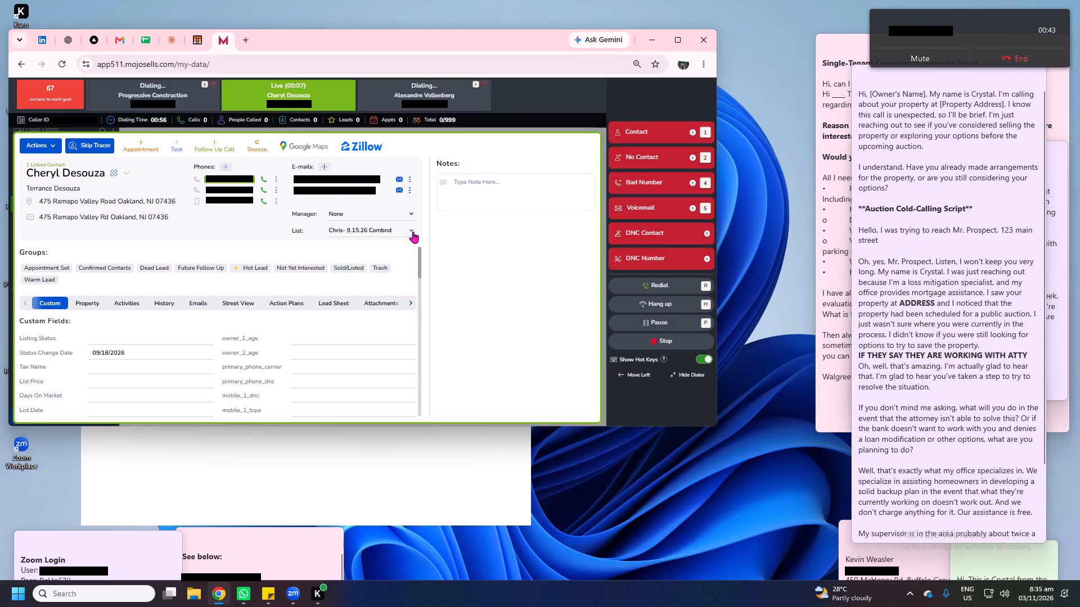
Log the live calls to the Oakland, West New York, Secaucus and Kearny contacts as Voicemail, one after another.
click(659, 209)
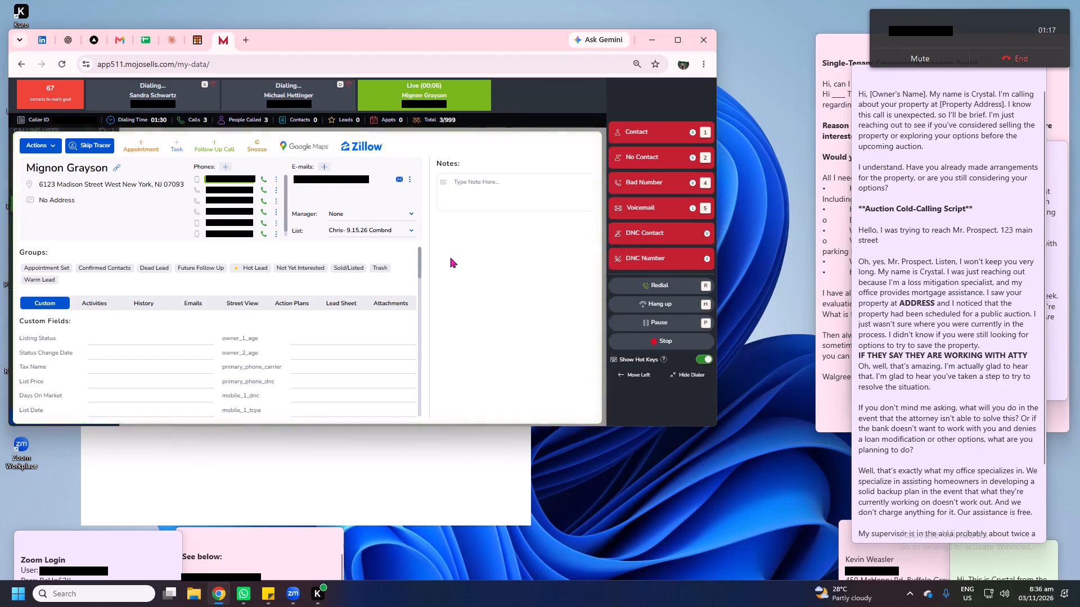
click(656, 210)
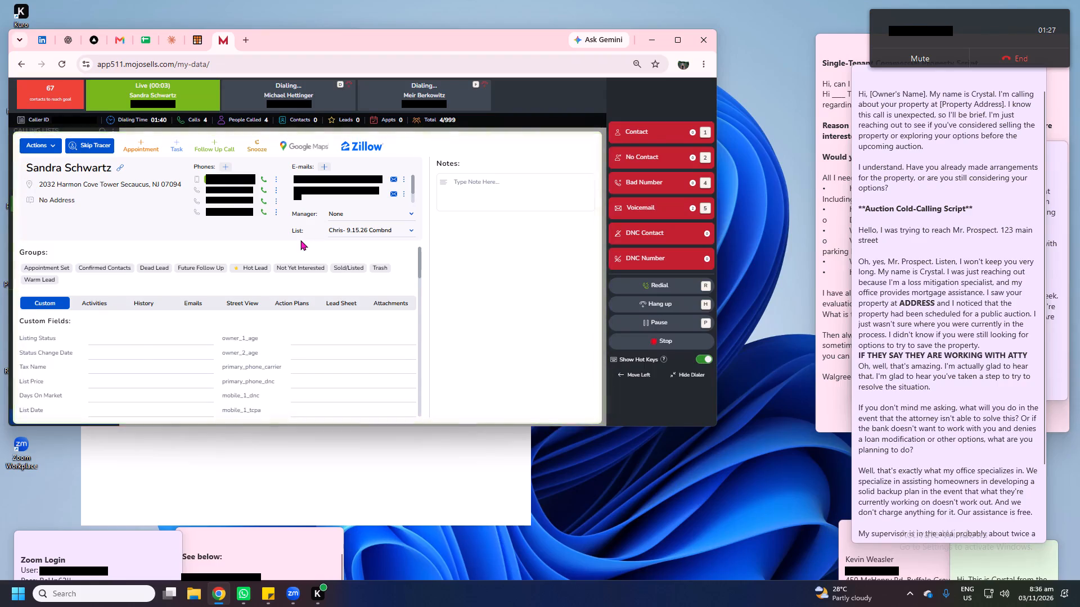
click(646, 212)
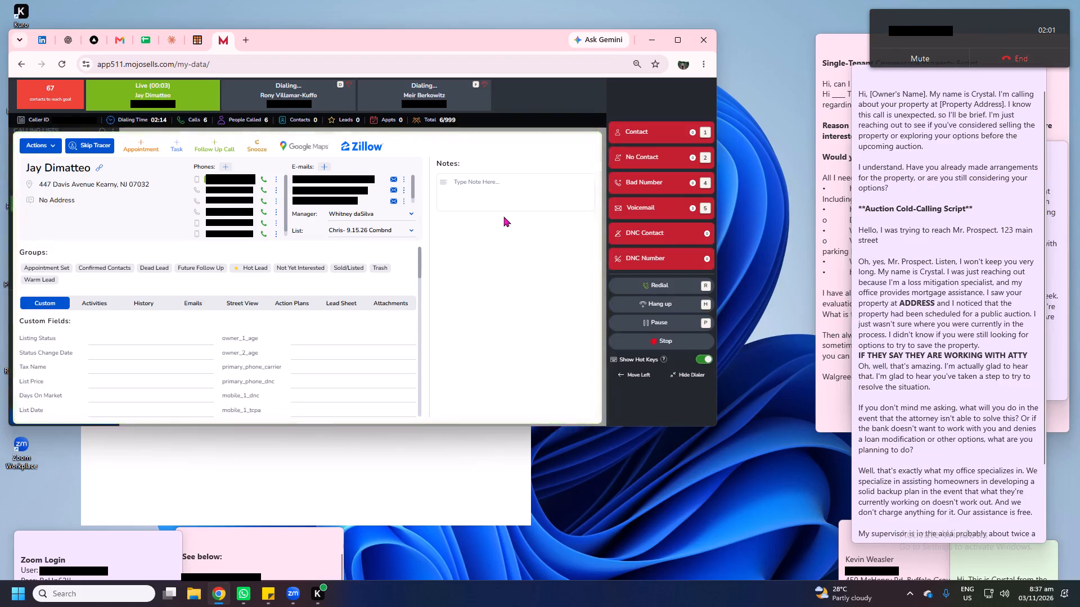
click(659, 206)
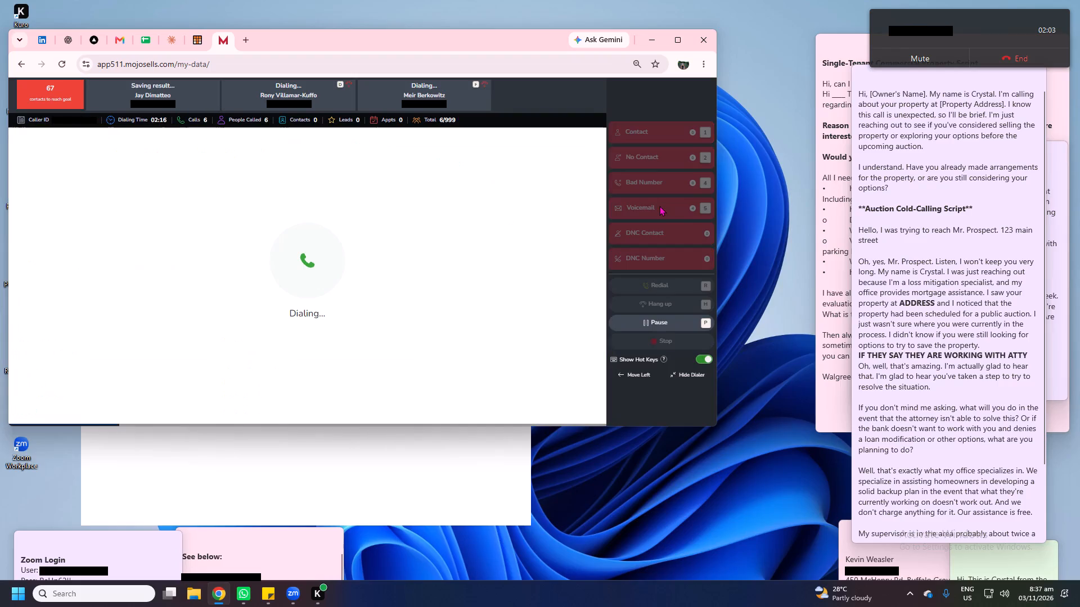
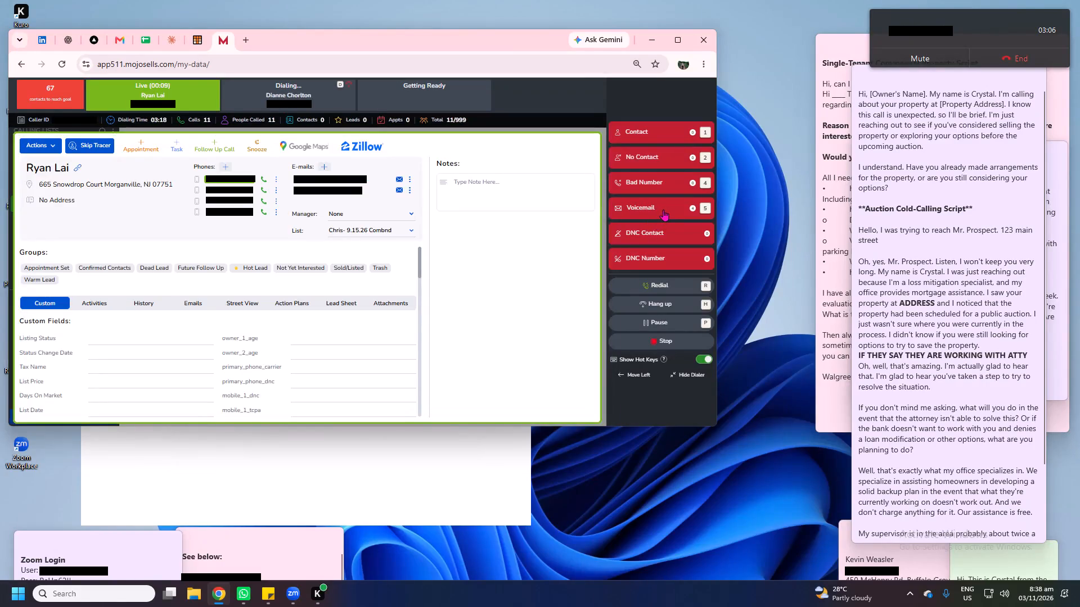
Log the live calls to the two Morganville contacts as Voicemail, one after the other.
click(663, 210)
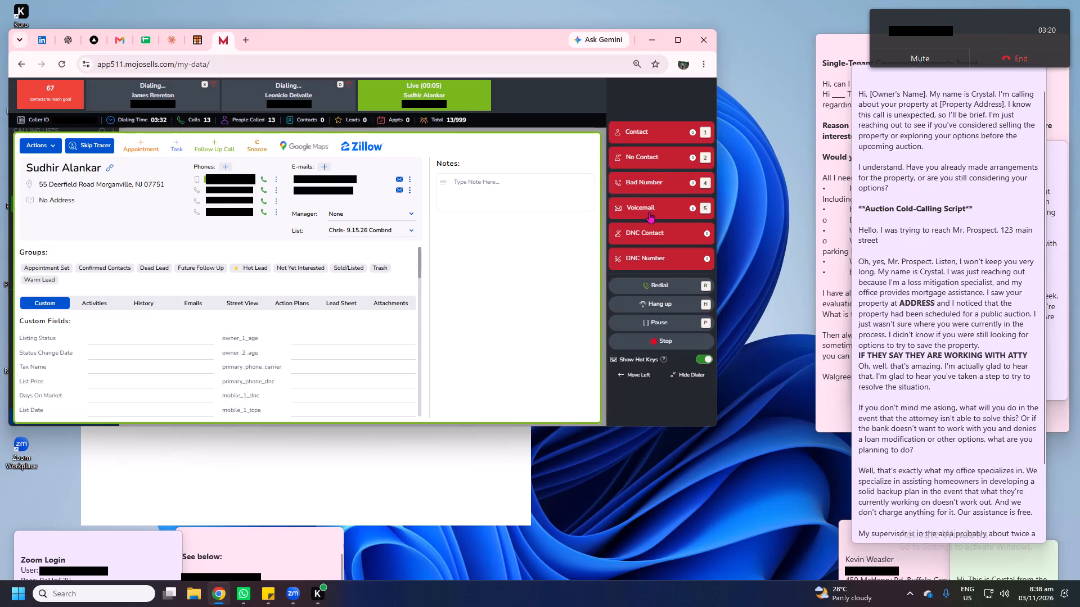
click(649, 212)
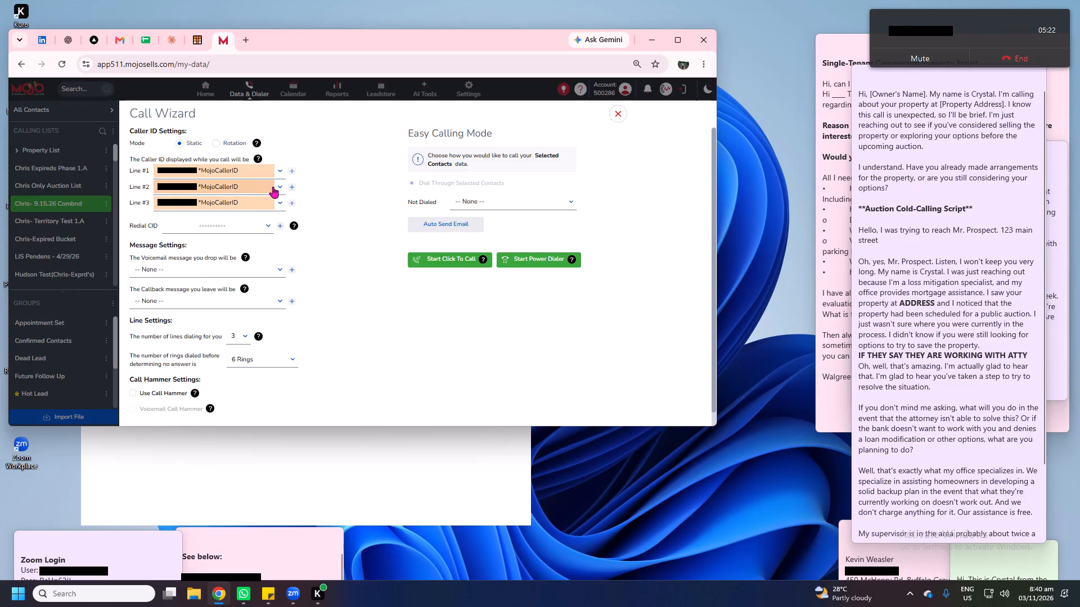
Start the Power Dialer with the chosen caller IDs, logging out from the dialer and launching the session from the Dial List Preview.
scroll(309, 291, down, 3)
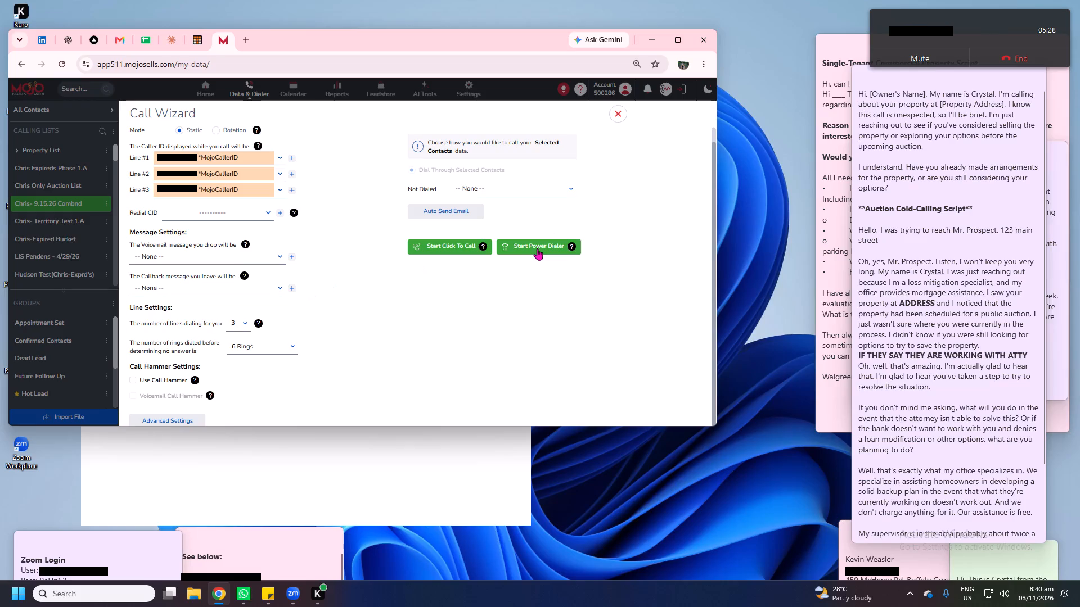
click(537, 248)
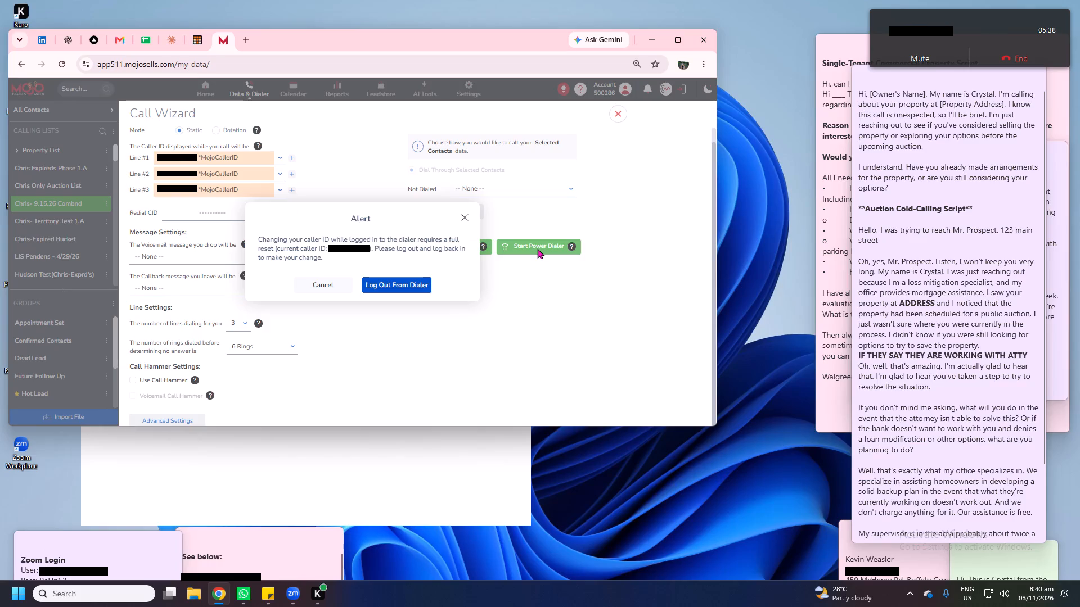
click(392, 287)
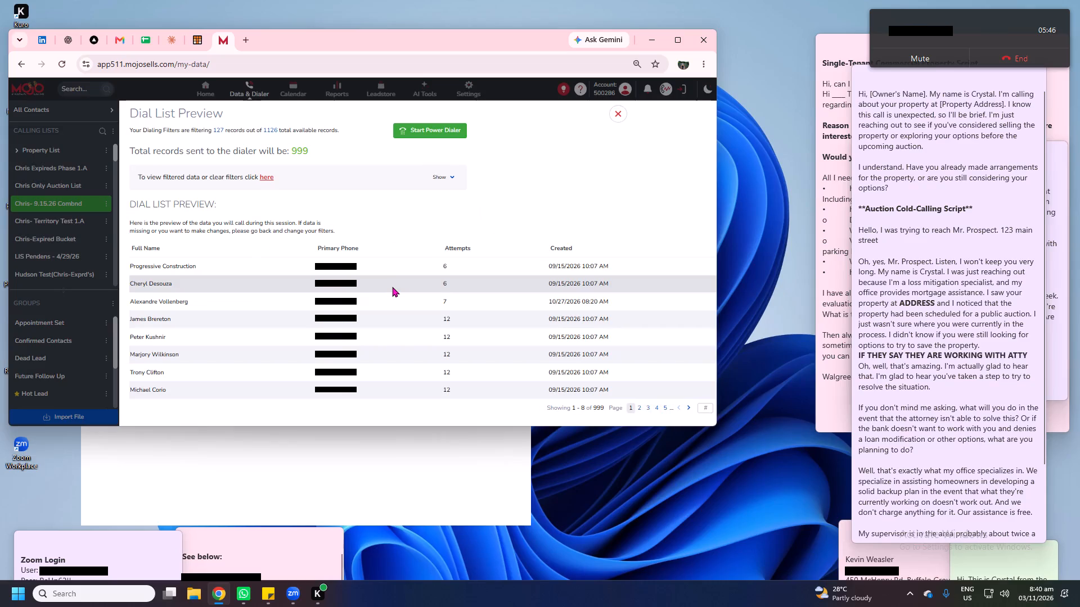
click(421, 133)
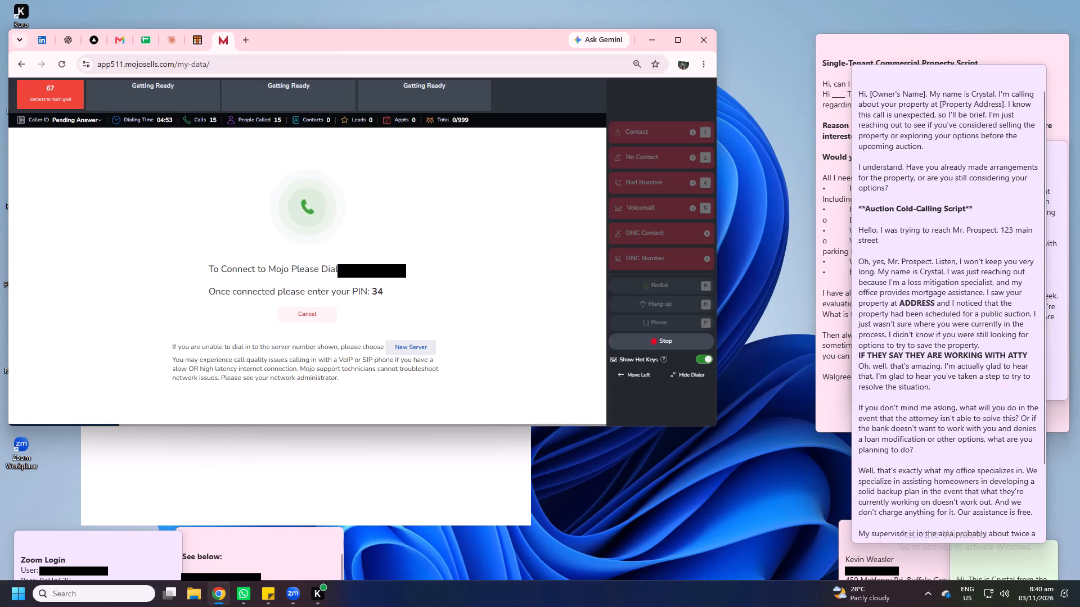
Copy the dial-in phone number for connecting to Mojo.
key(ctrl+c)
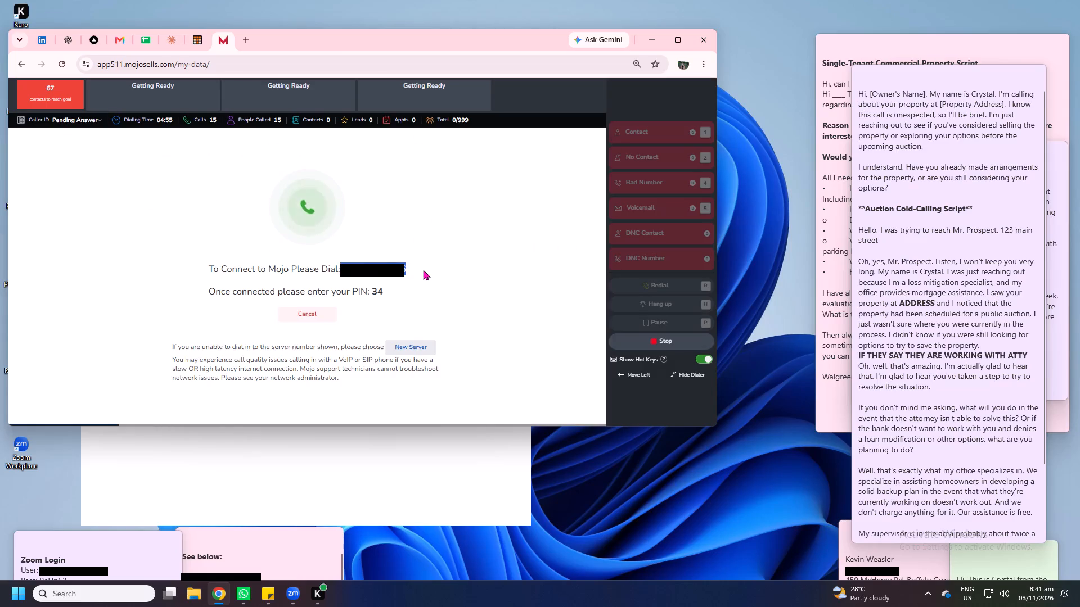
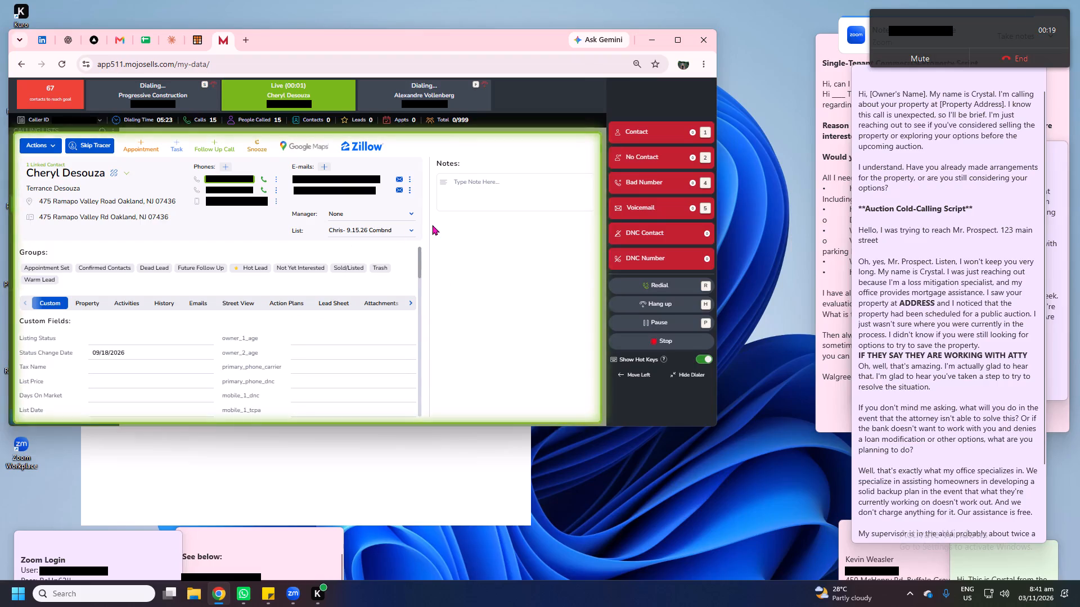
Log the live calls to the Oakland, Hackensack, Wall, Neptune City, Matawan and Freehold Township contacts as Voicemail, one after another.
click(647, 214)
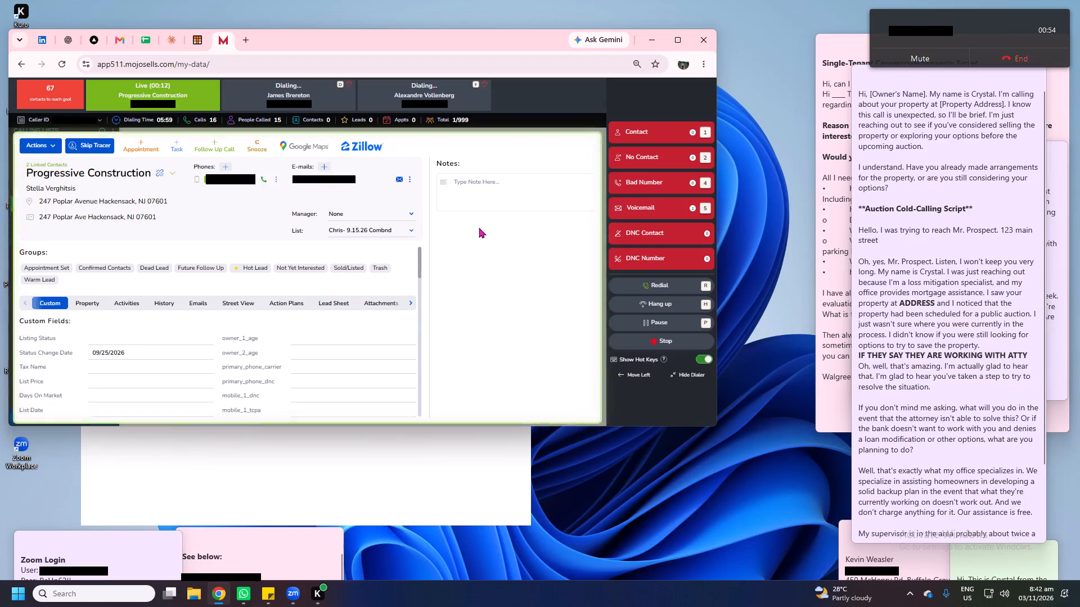
click(680, 204)
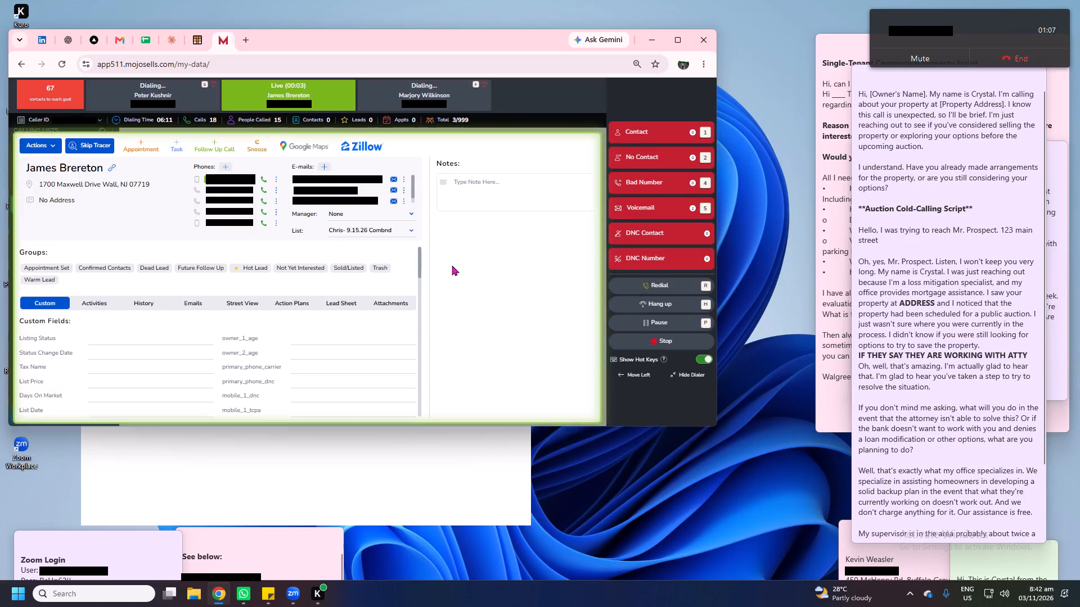
click(655, 207)
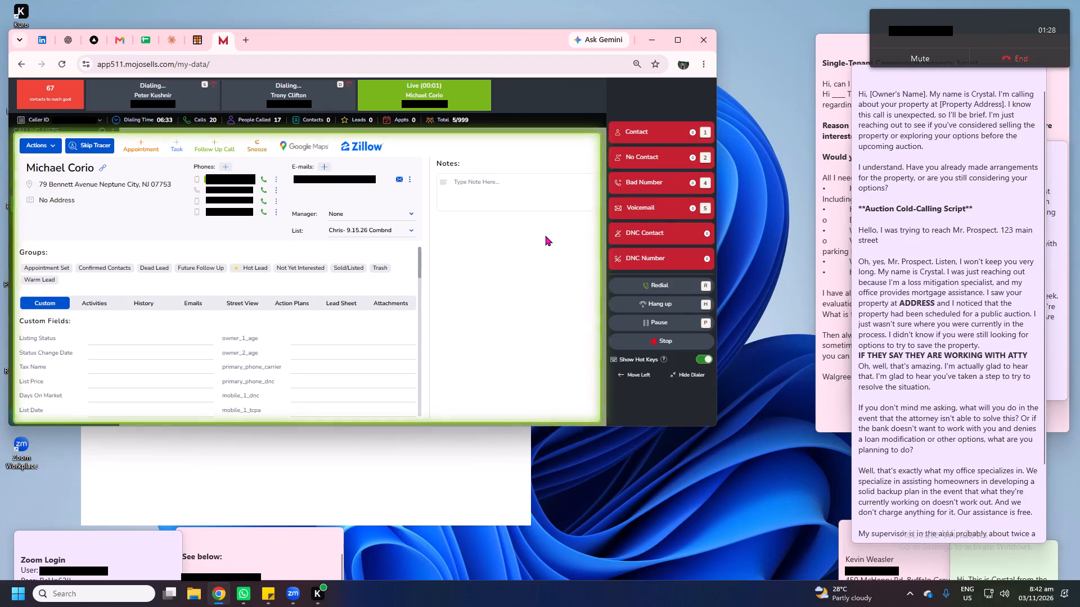
click(660, 211)
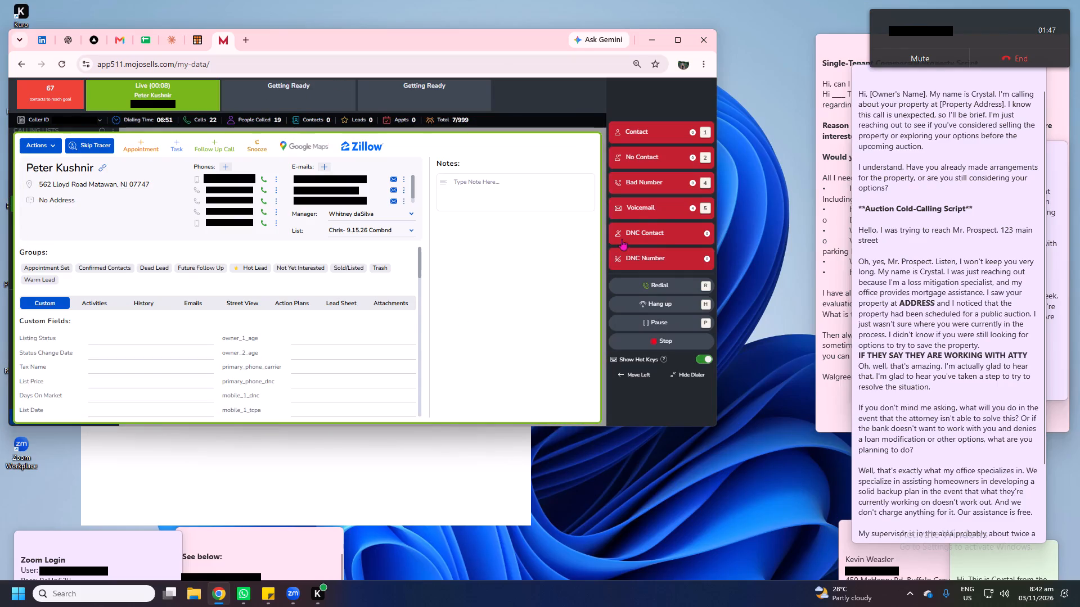
click(645, 210)
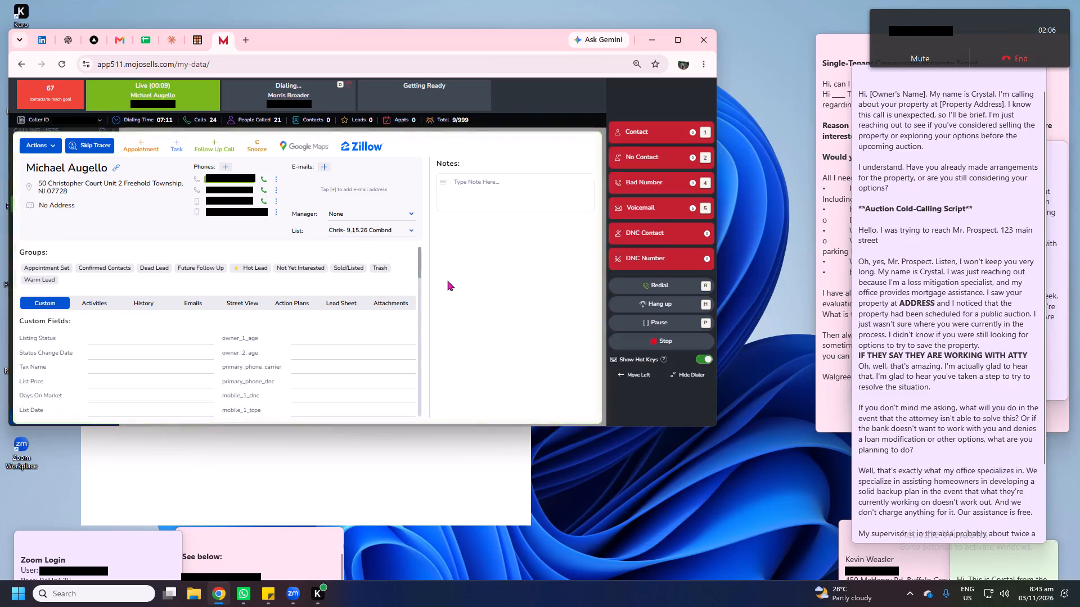
click(652, 210)
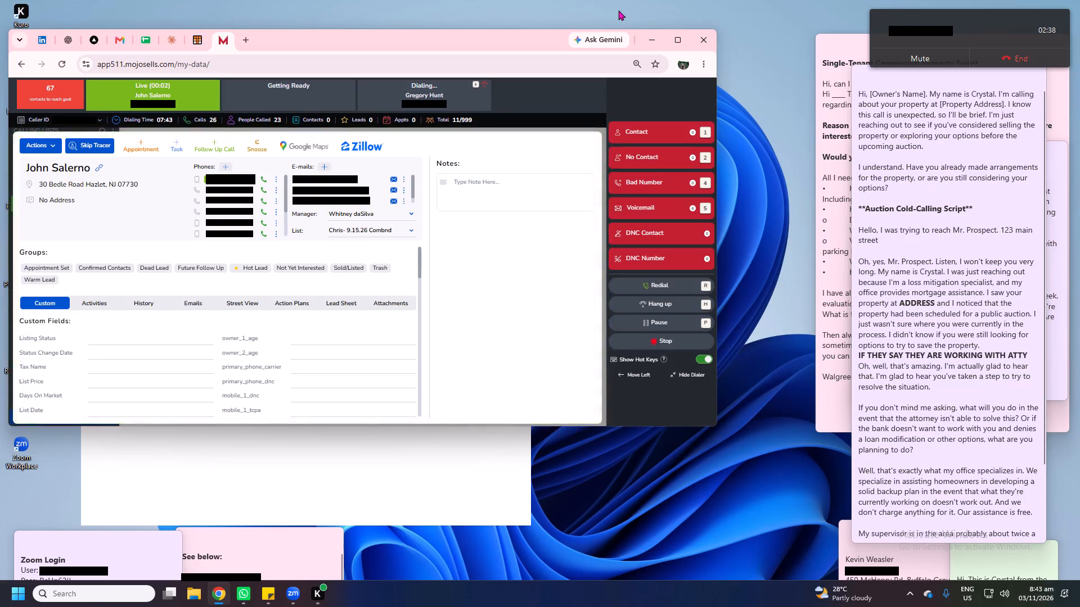
Log the live calls to the Hazlet, Marlboro, Union Beach, Keyport, Middletown and Matawan contacts as Voicemail as each connects.
click(643, 210)
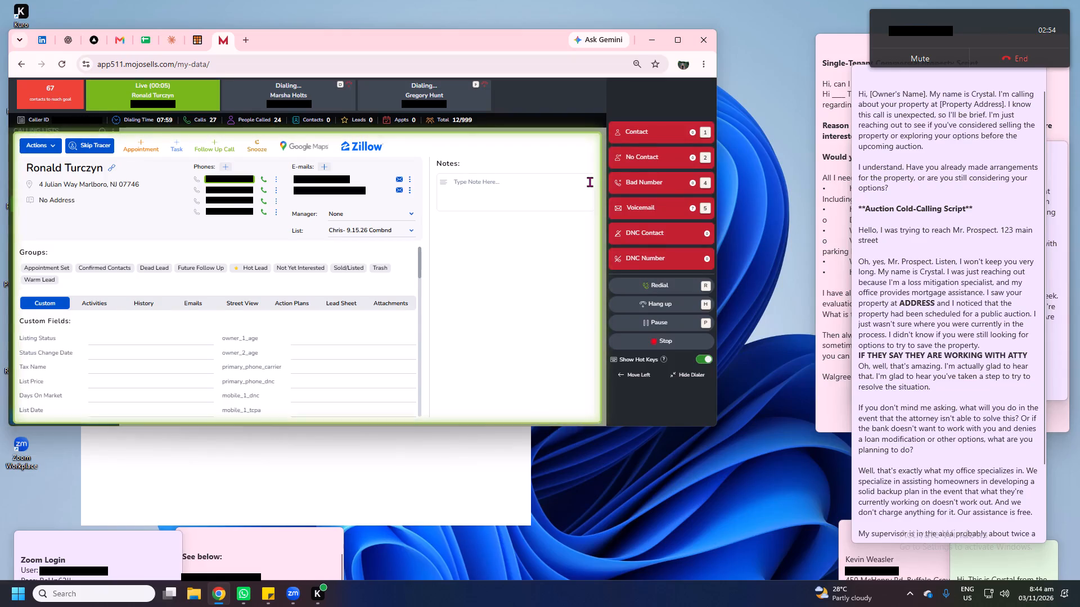
click(632, 204)
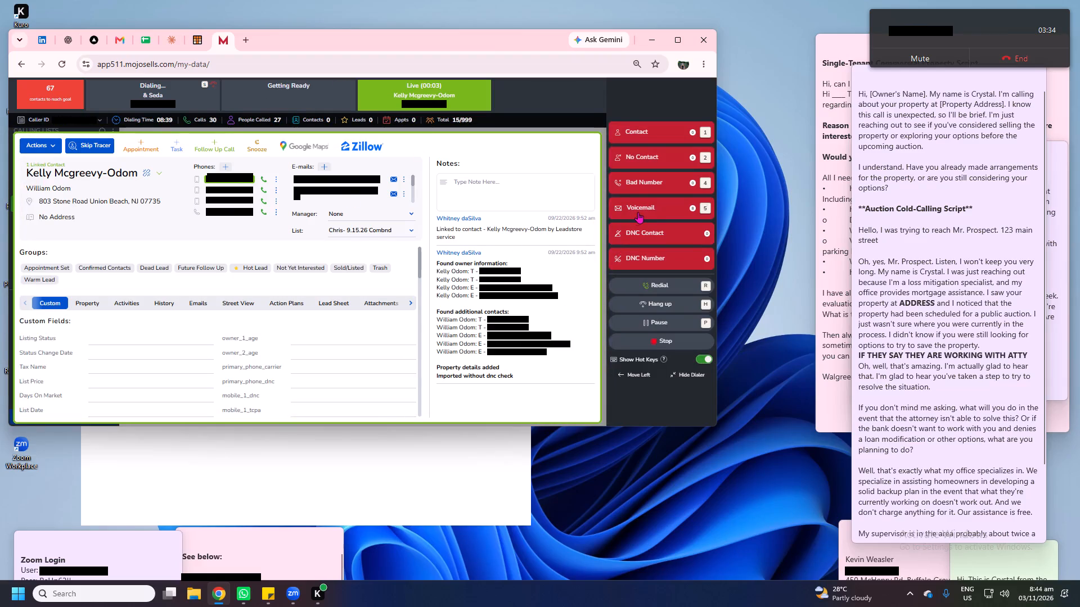
click(638, 212)
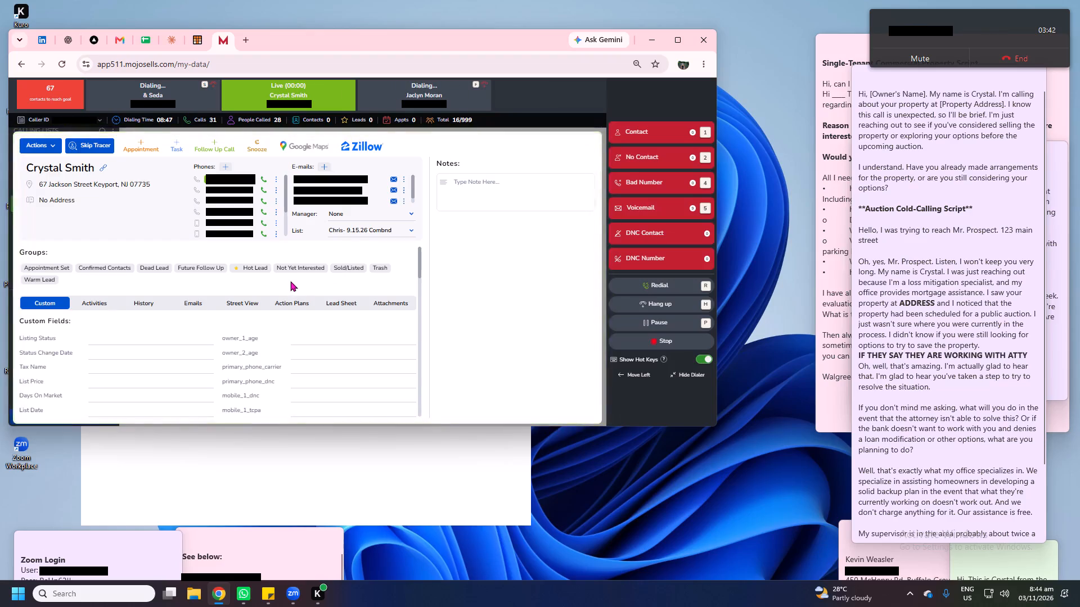
click(661, 212)
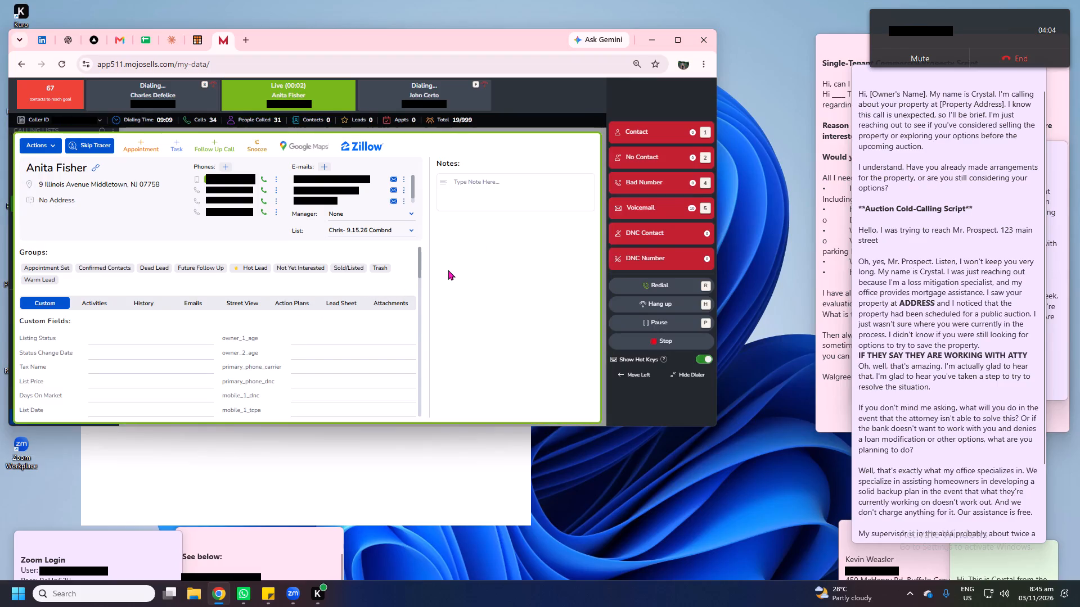
click(661, 210)
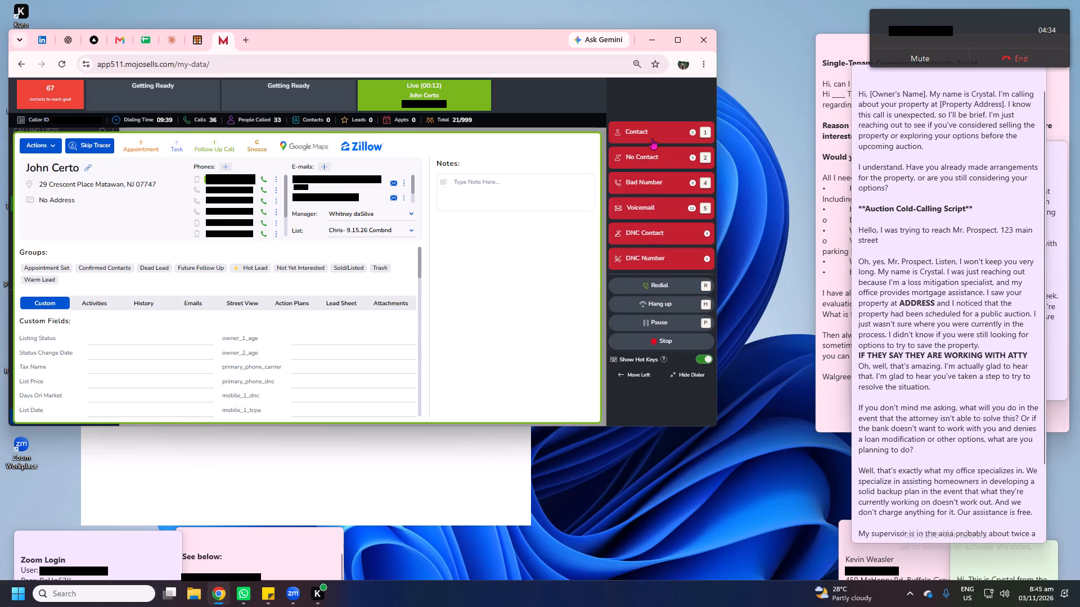
click(654, 211)
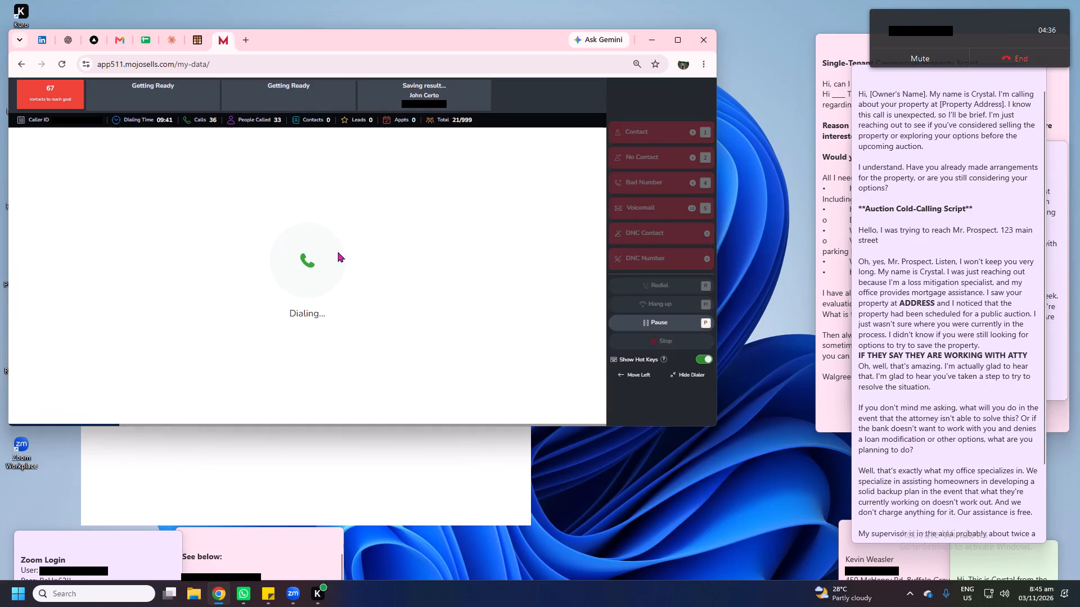
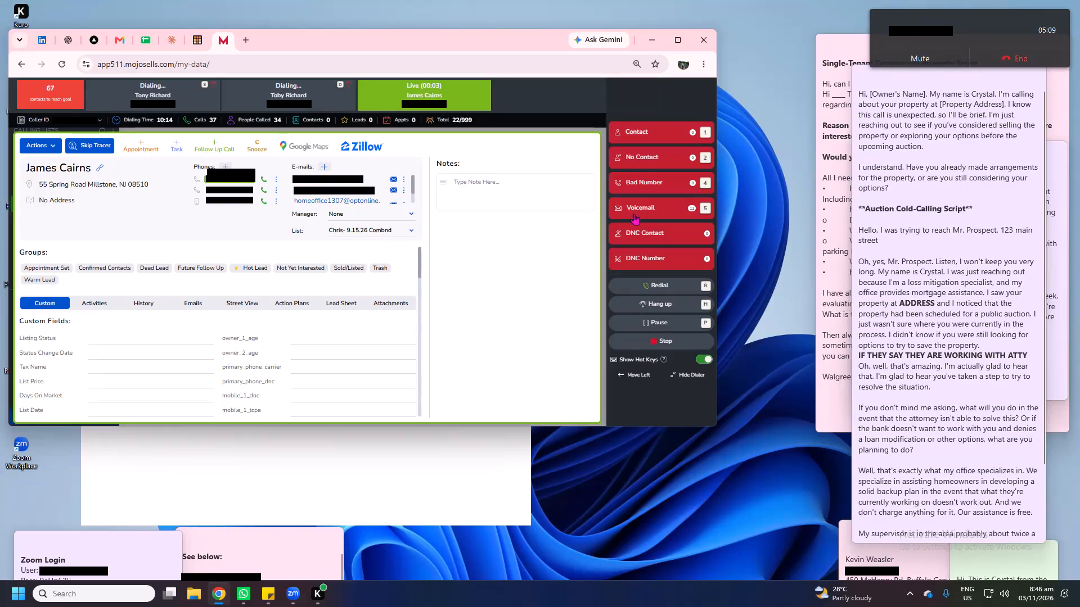
Log the live call to the Millstone contact as Voicemail.
click(642, 209)
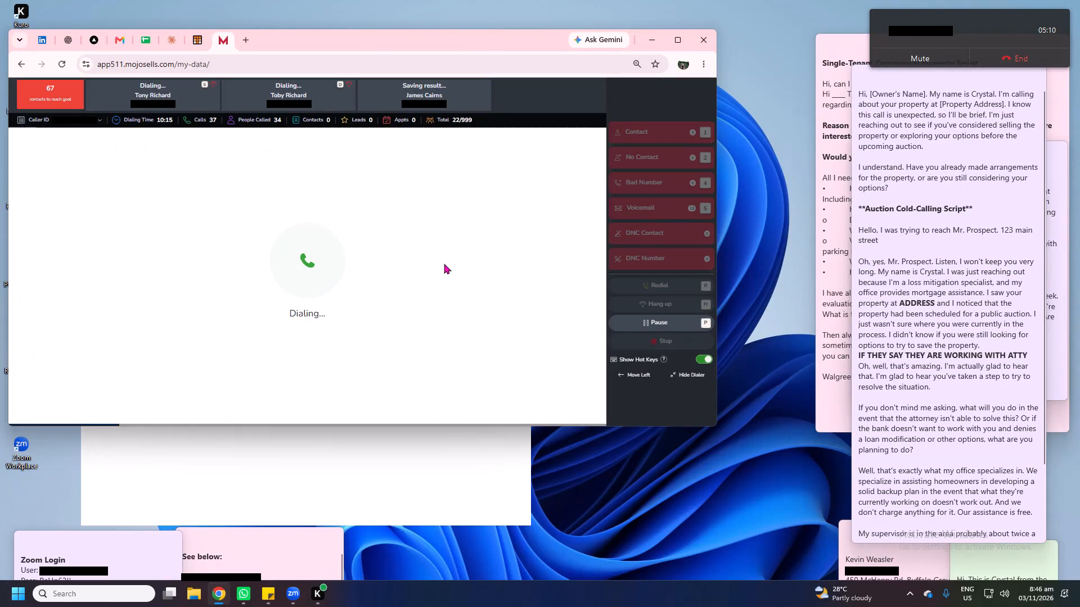
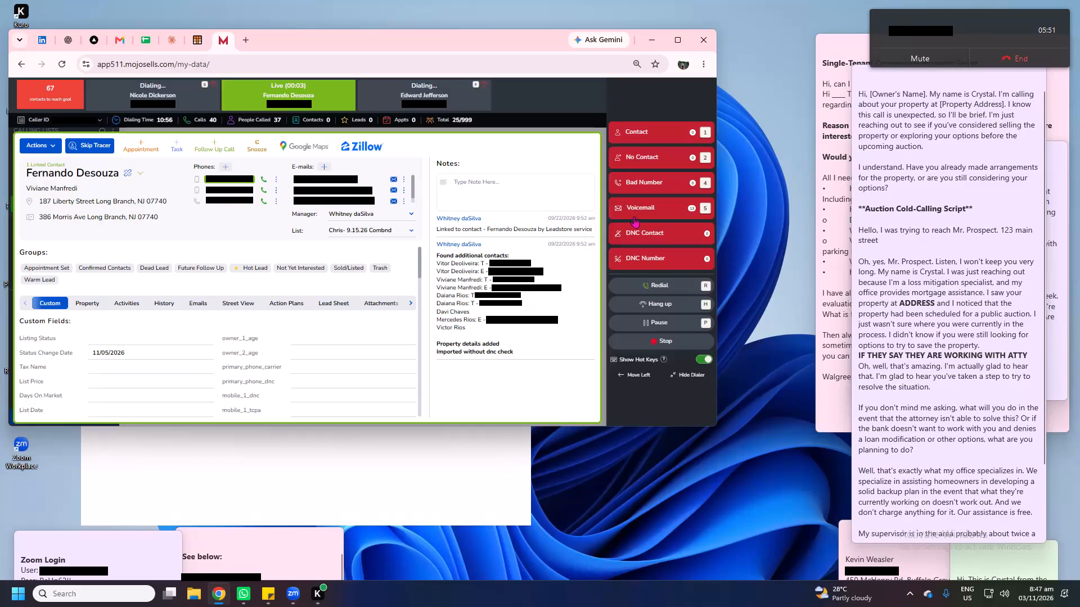
Log the live call to the Long Branch contact as Voicemail.
click(641, 210)
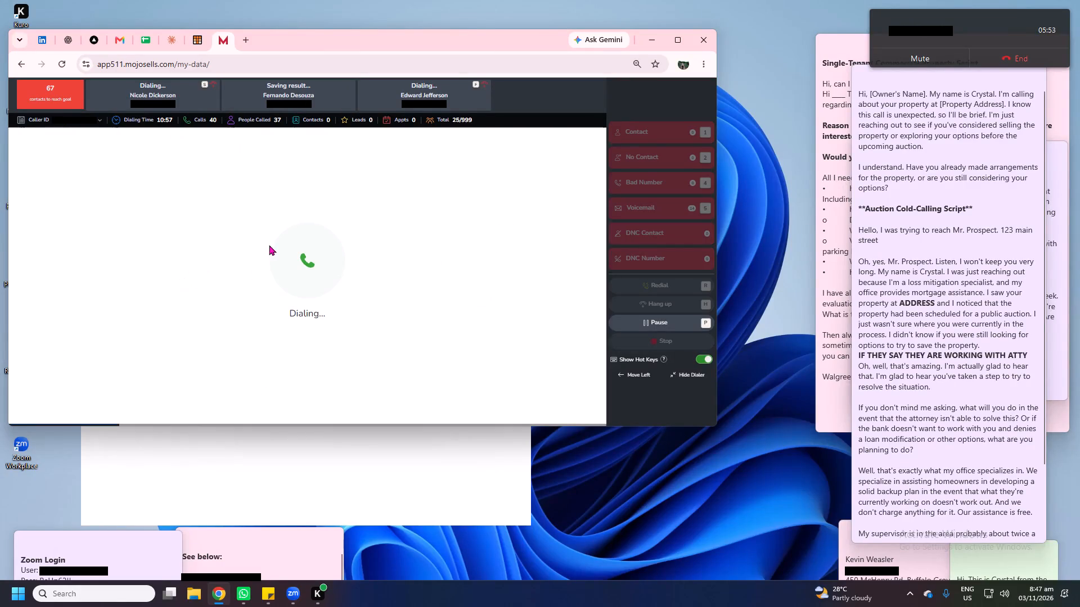
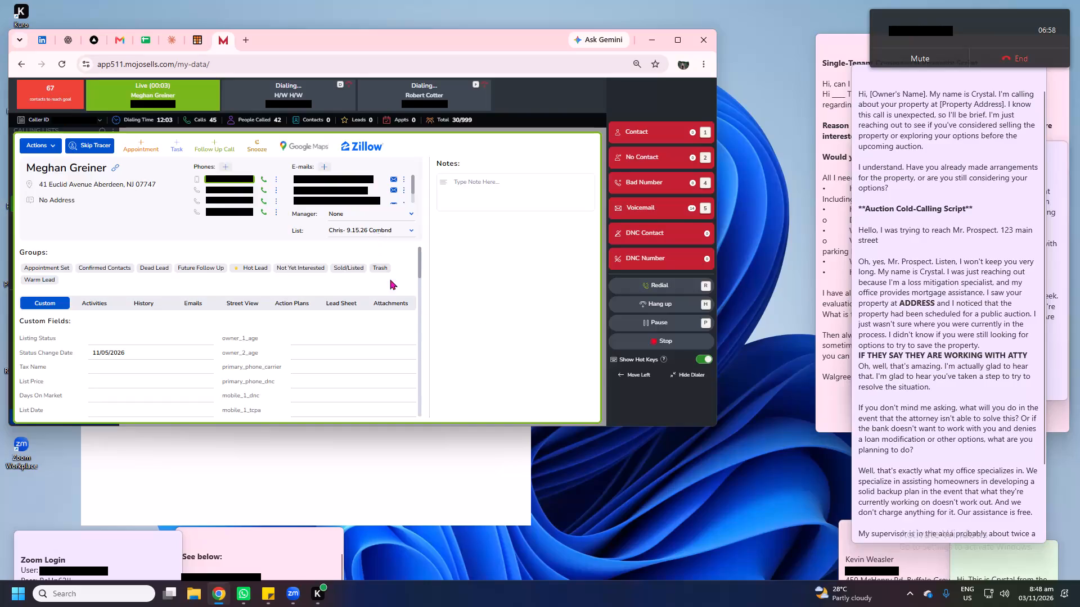
Log the live call to the Aberdeen contact as Voicemail.
click(656, 210)
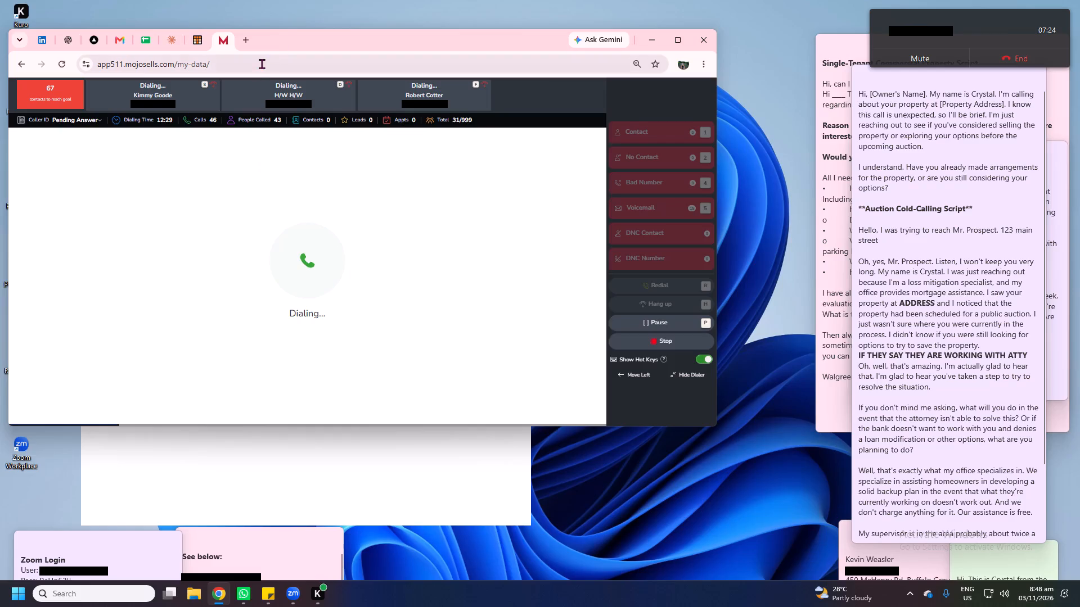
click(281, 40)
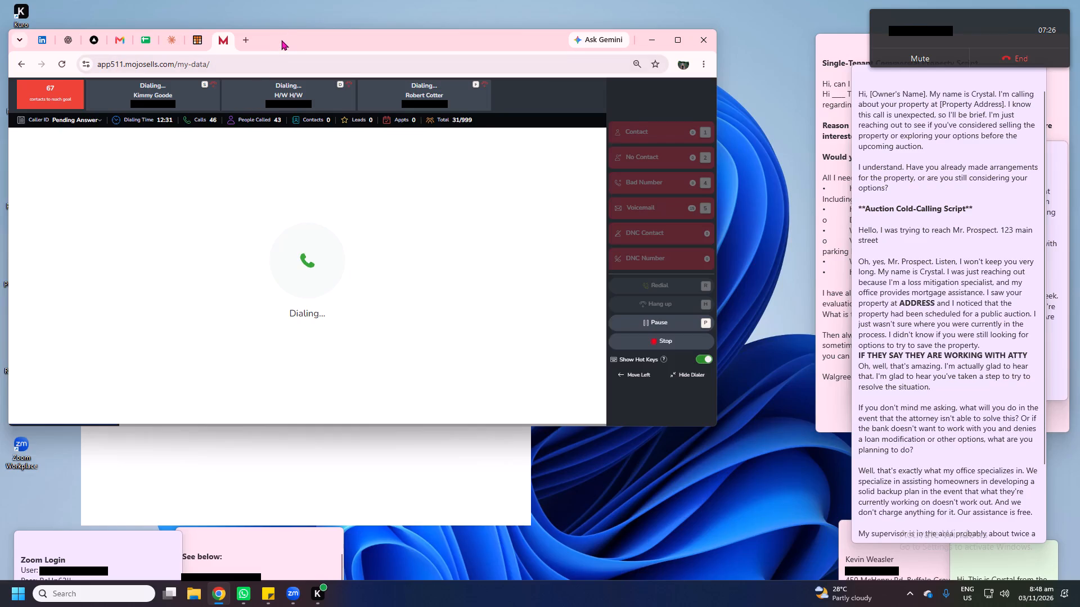
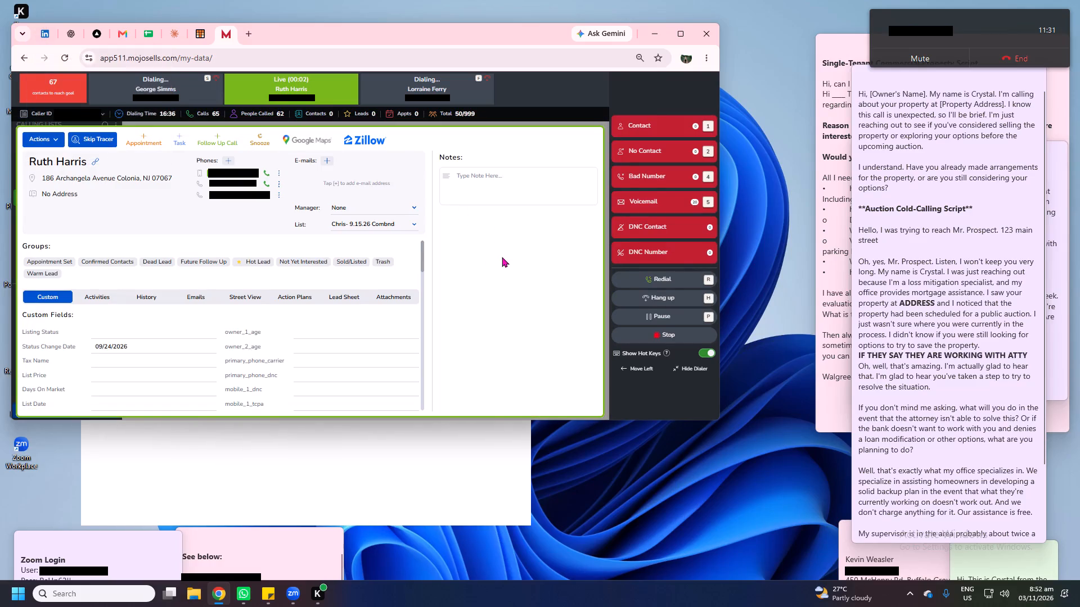
click(649, 206)
Switch to LinkedIn, open your own profile and highlight the headline text beneath the name.
click(50, 44)
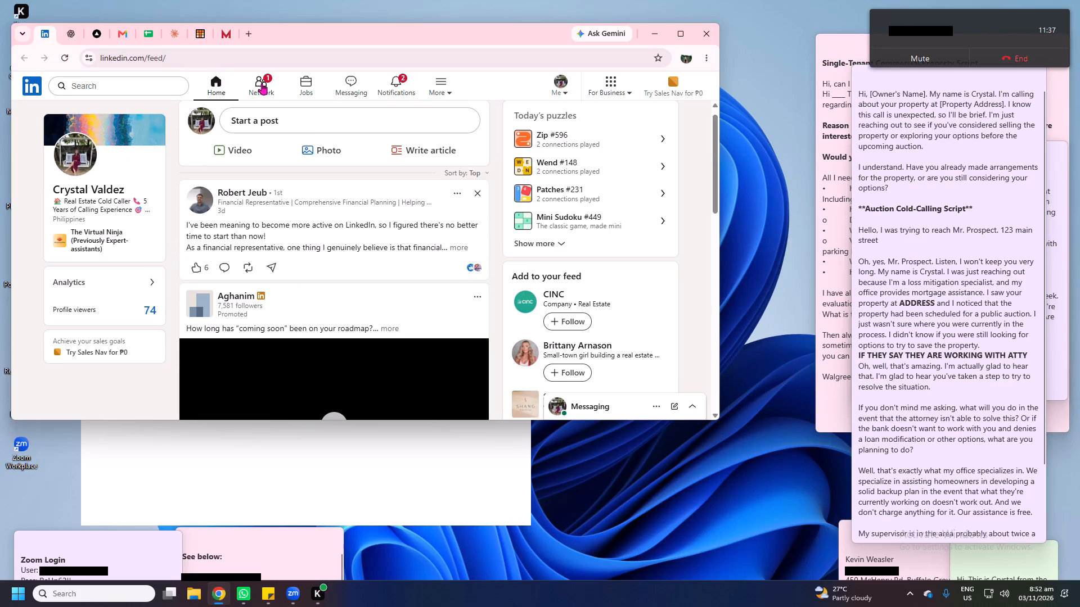
click(111, 198)
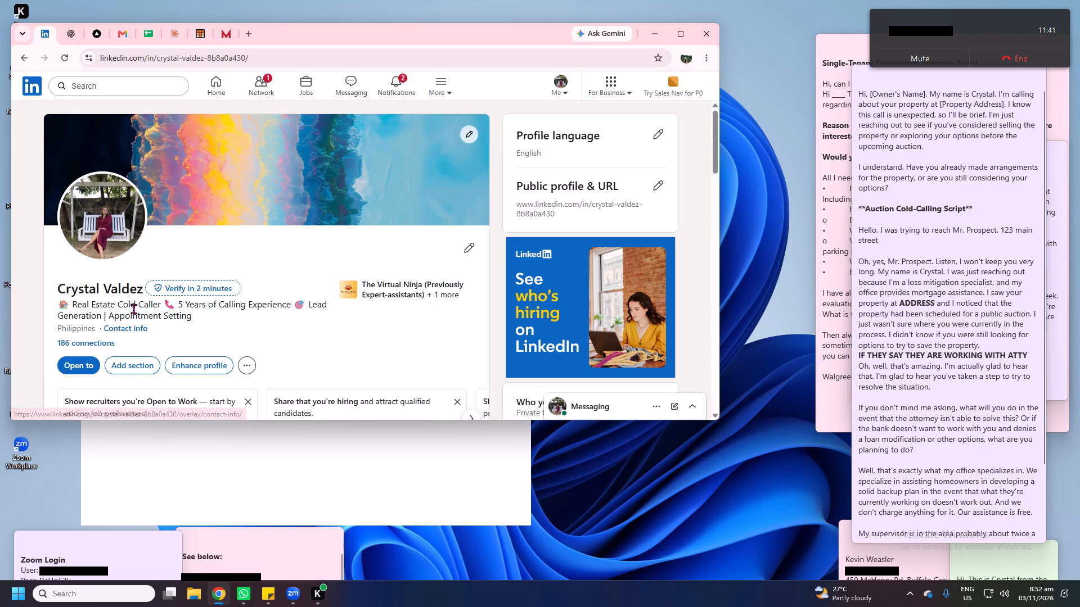
triple_click(133, 306)
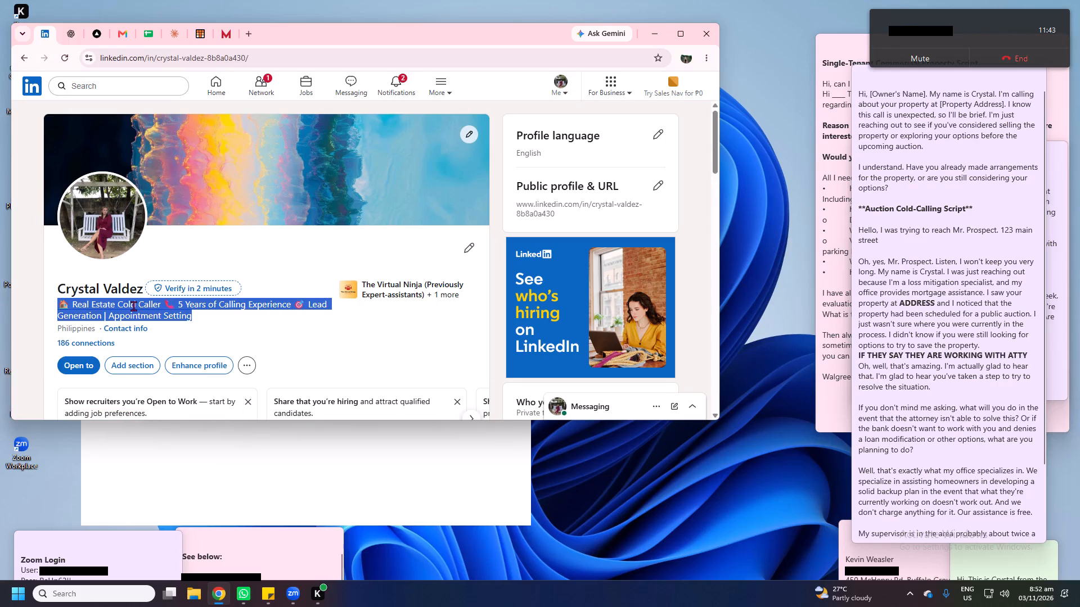
click(133, 306)
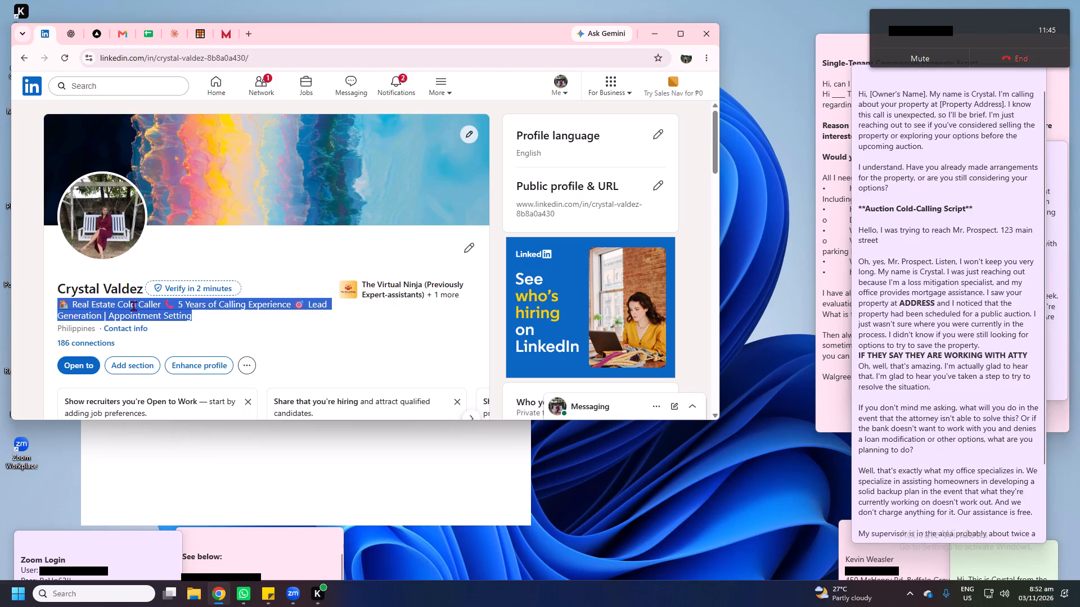
Return to the Mojo dialer and log the current call as Voicemail.
click(220, 35)
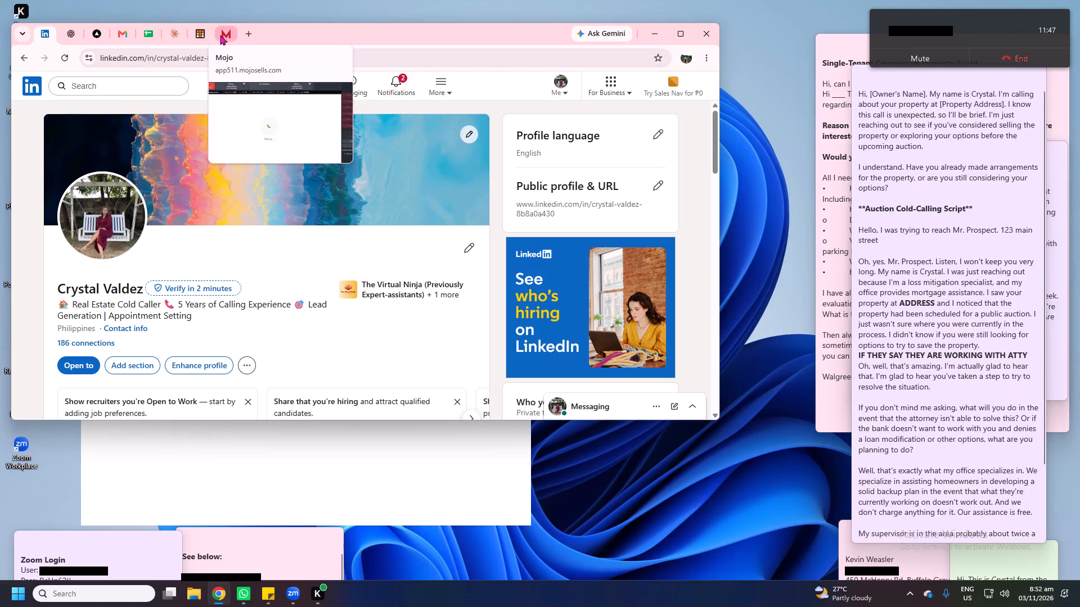
click(651, 203)
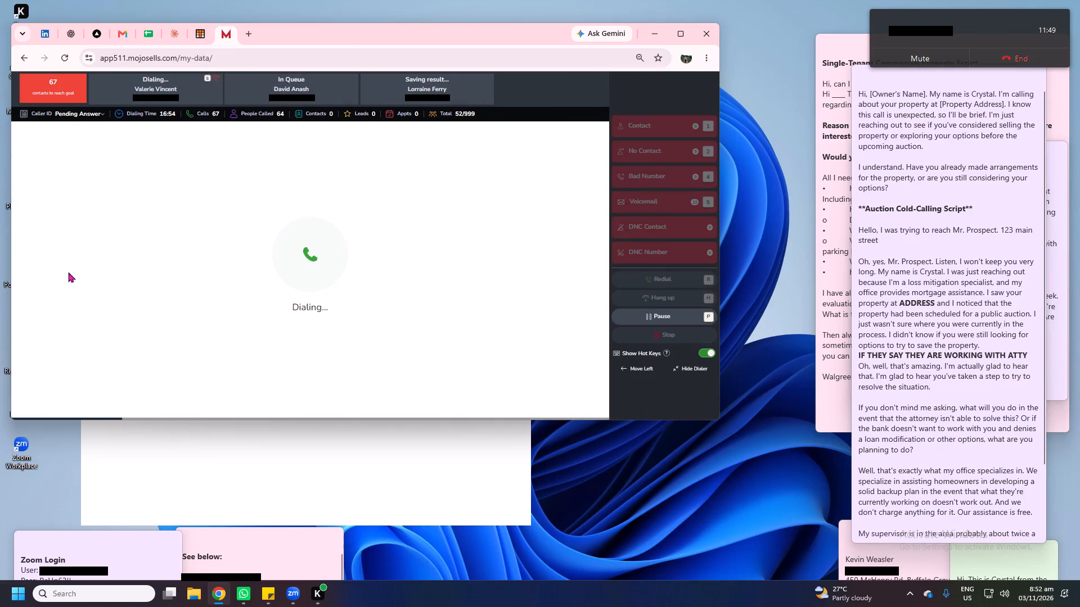
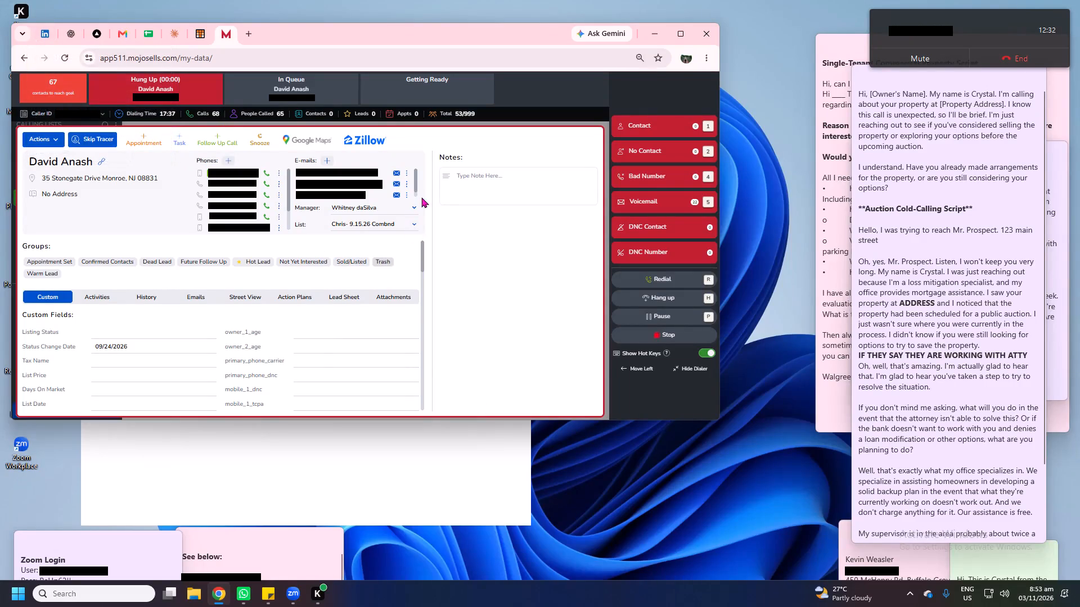
Log the ended call to the Monroe, NJ property owner as Voicemail.
click(666, 203)
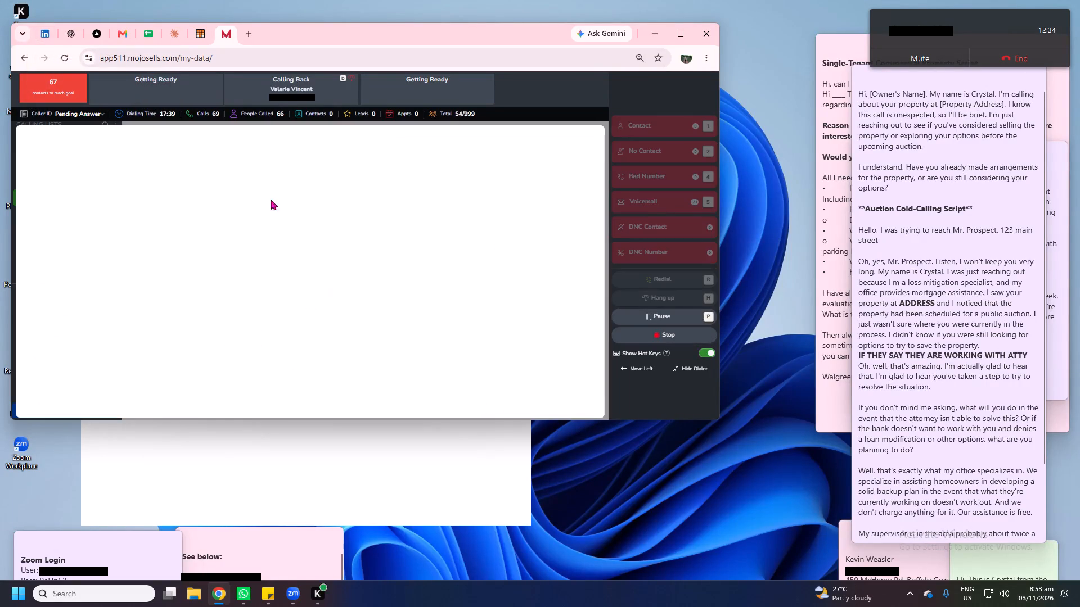
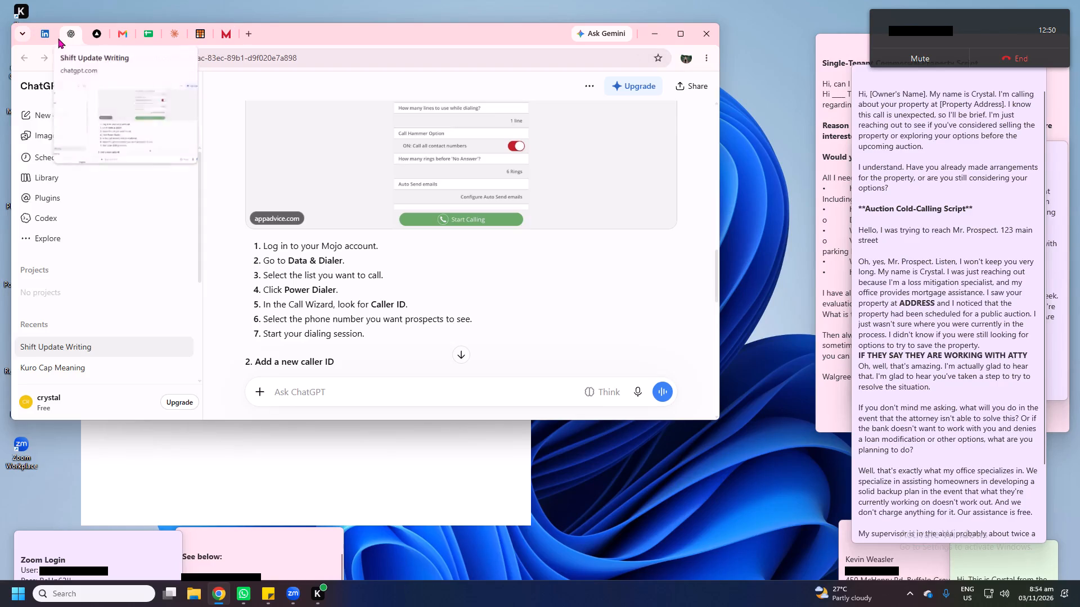
Switch to LinkedIn, review the pending network invitations and open the profile of the first person wanting to connect.
click(37, 35)
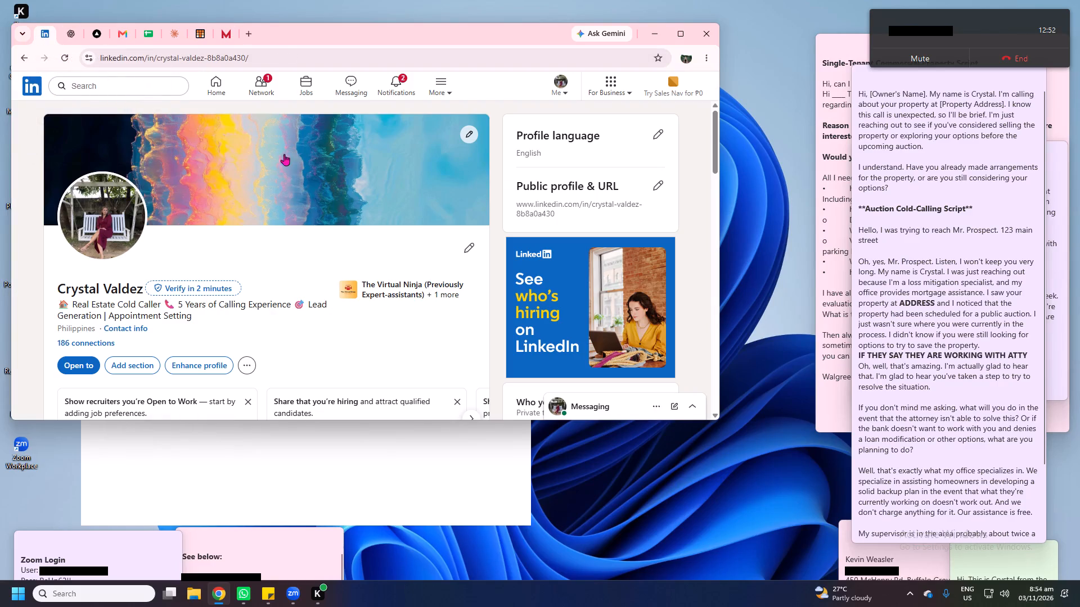
click(263, 83)
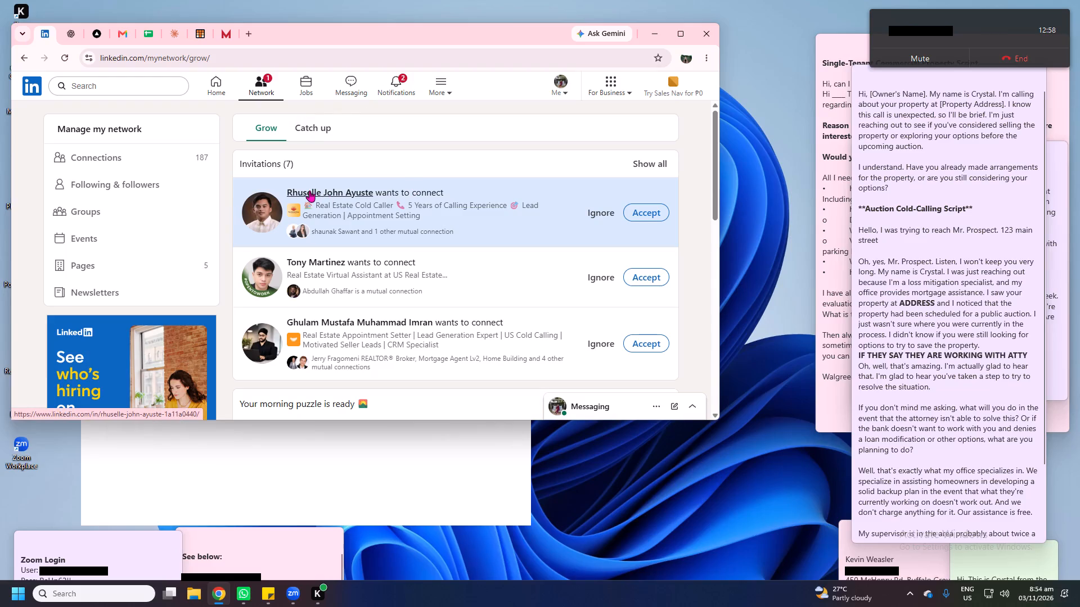
click(309, 191)
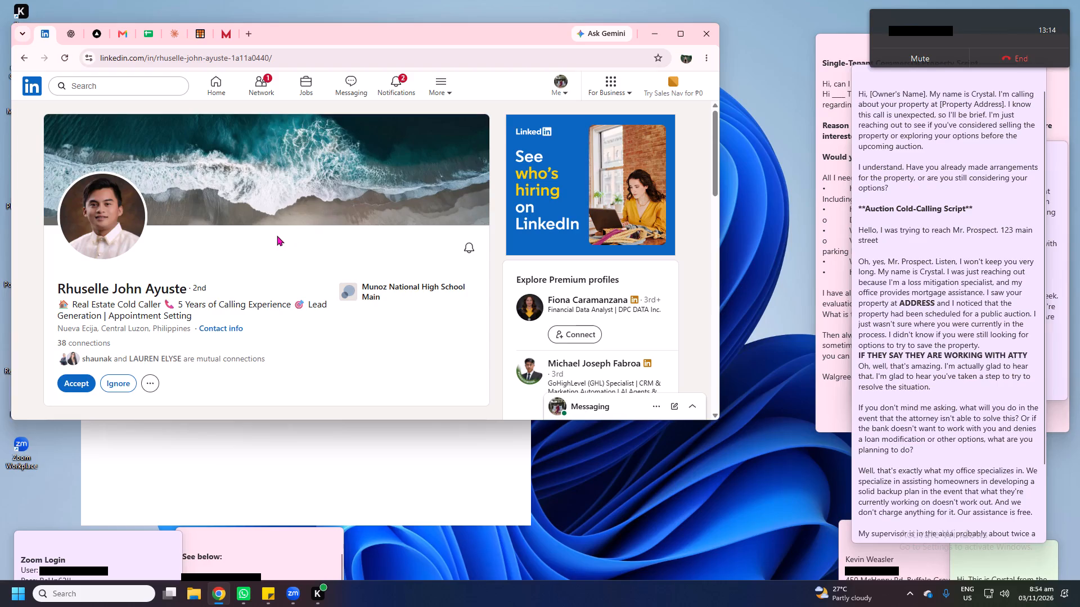
Return to the Mojo dialer and log the live call to the Princeton property owner as Voicemail.
click(226, 33)
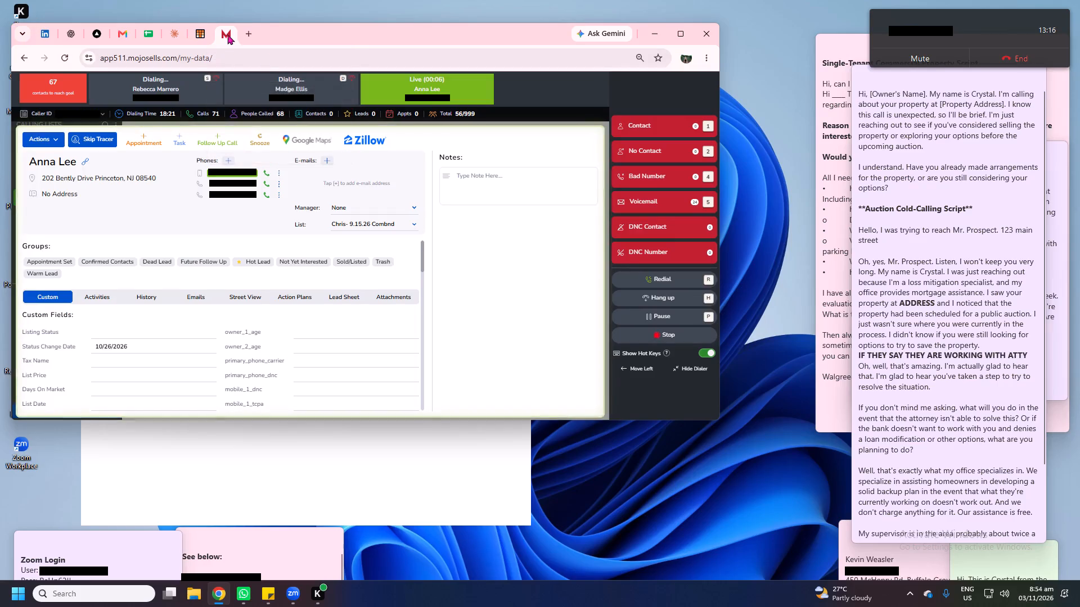
click(638, 205)
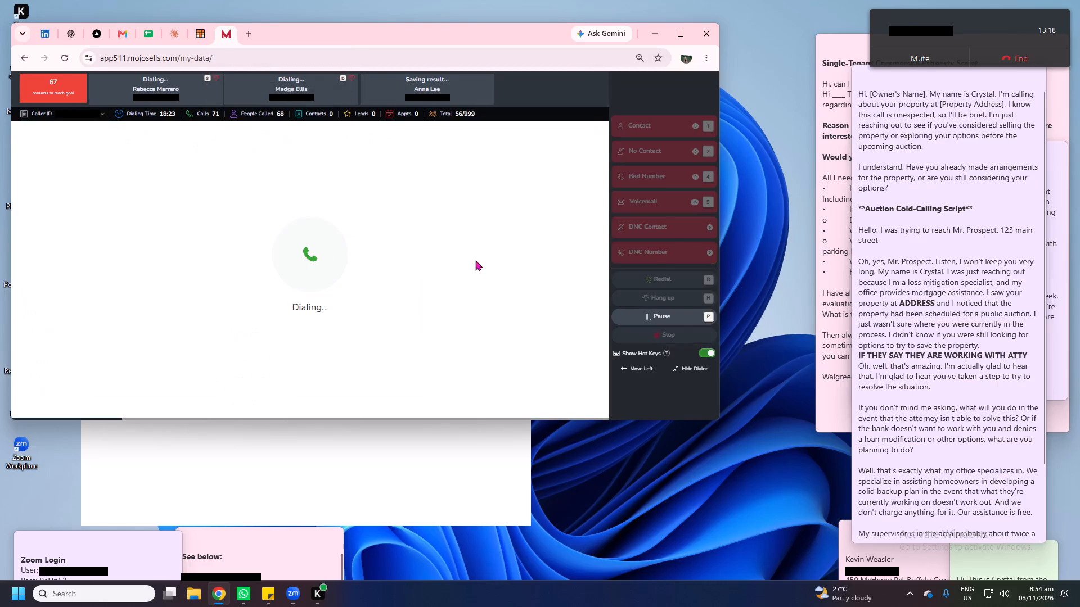
Switch back to LinkedIn and look over the pending connection invitations on the Network page.
click(44, 37)
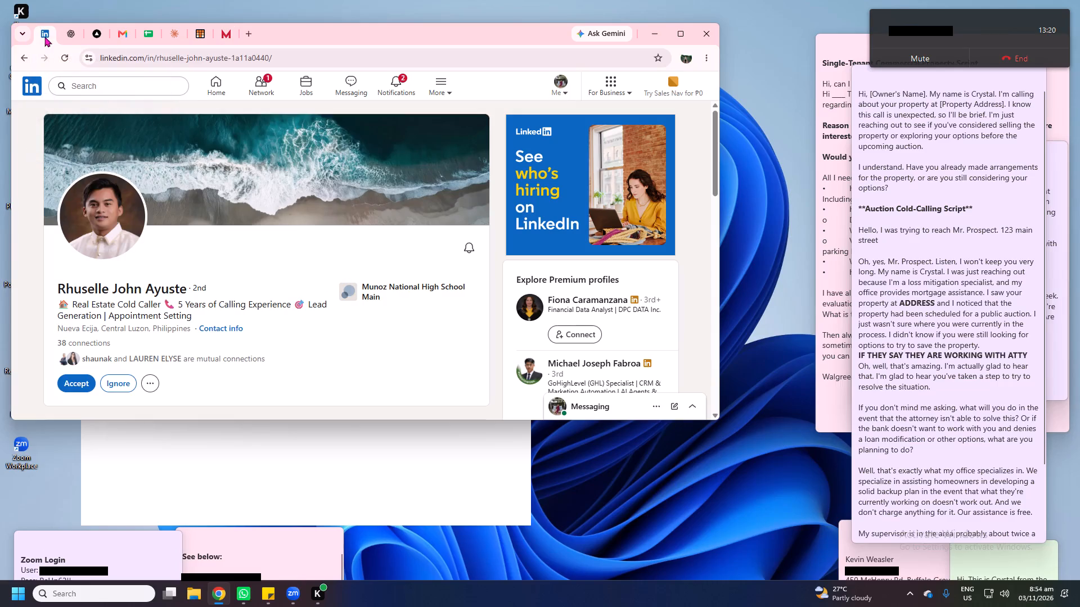
click(263, 83)
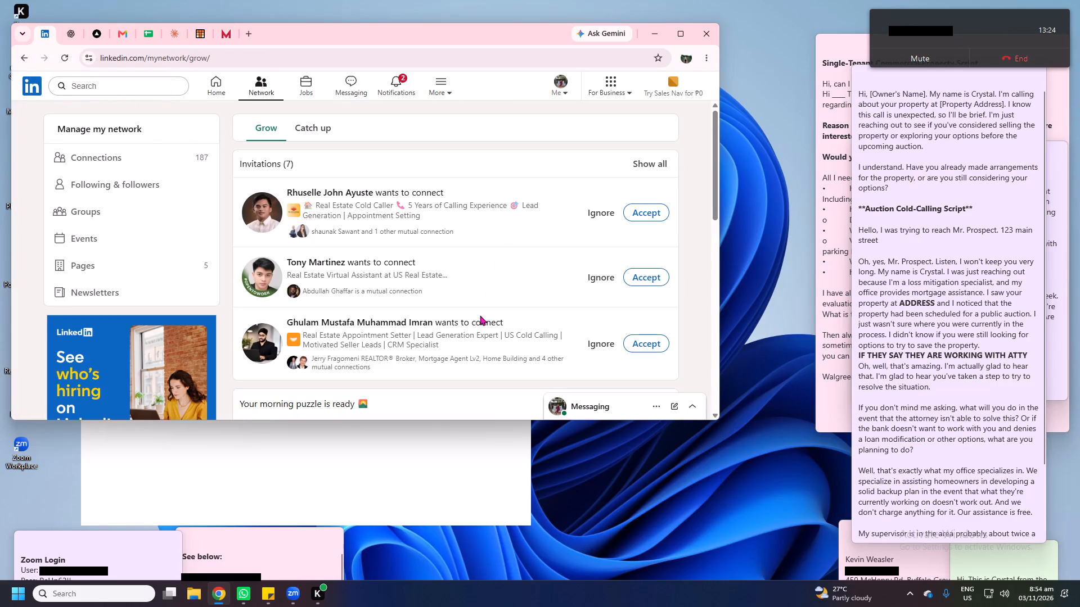
scroll(500, 315, up, 1)
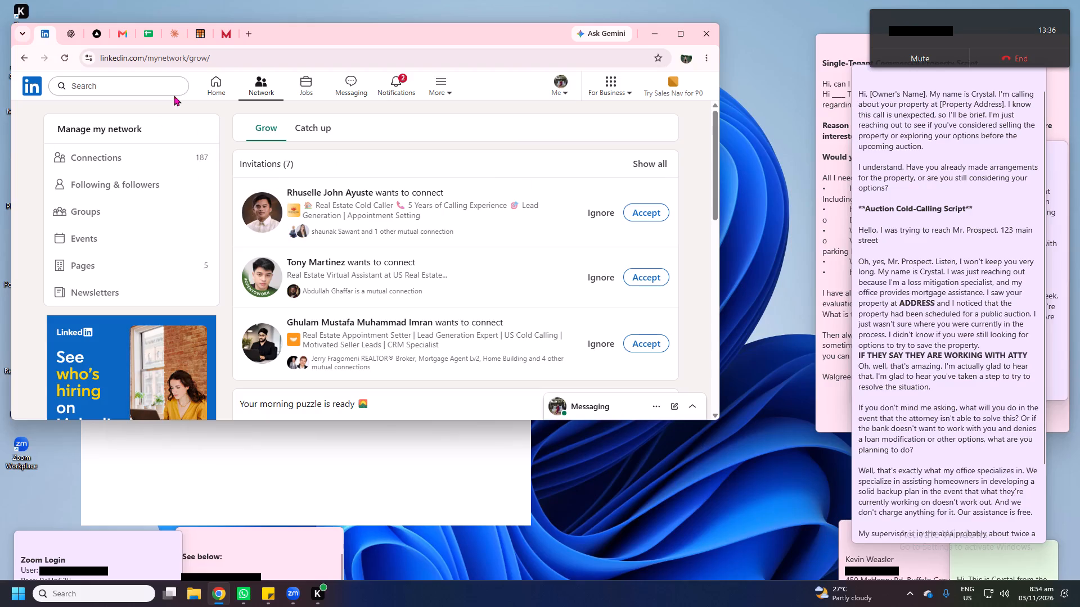
Return to the Mojo dialer and log the live call to the Fords property owner as Voicemail.
click(228, 31)
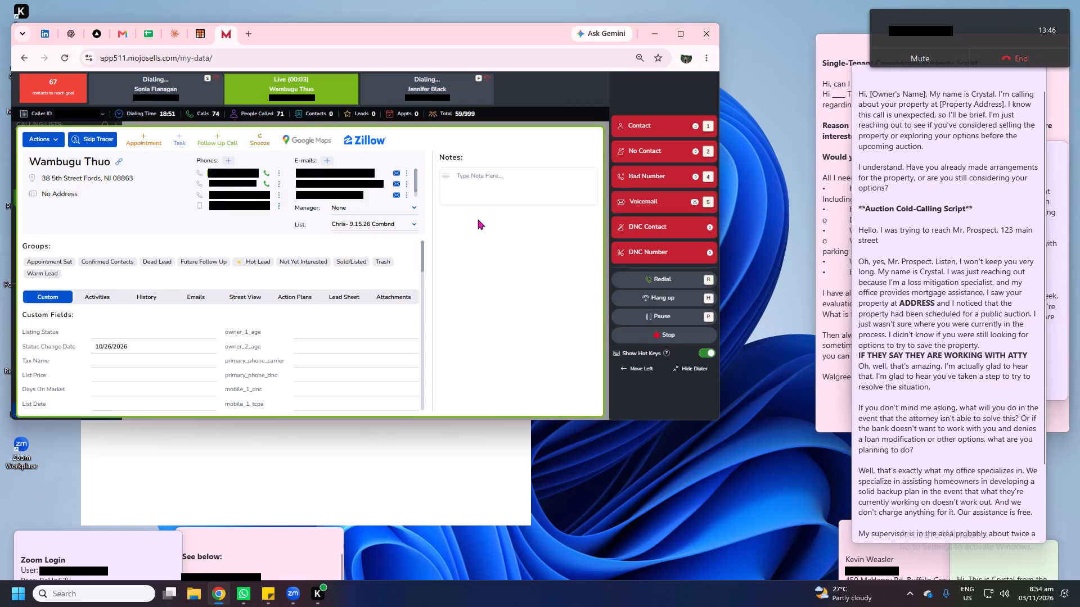
click(633, 200)
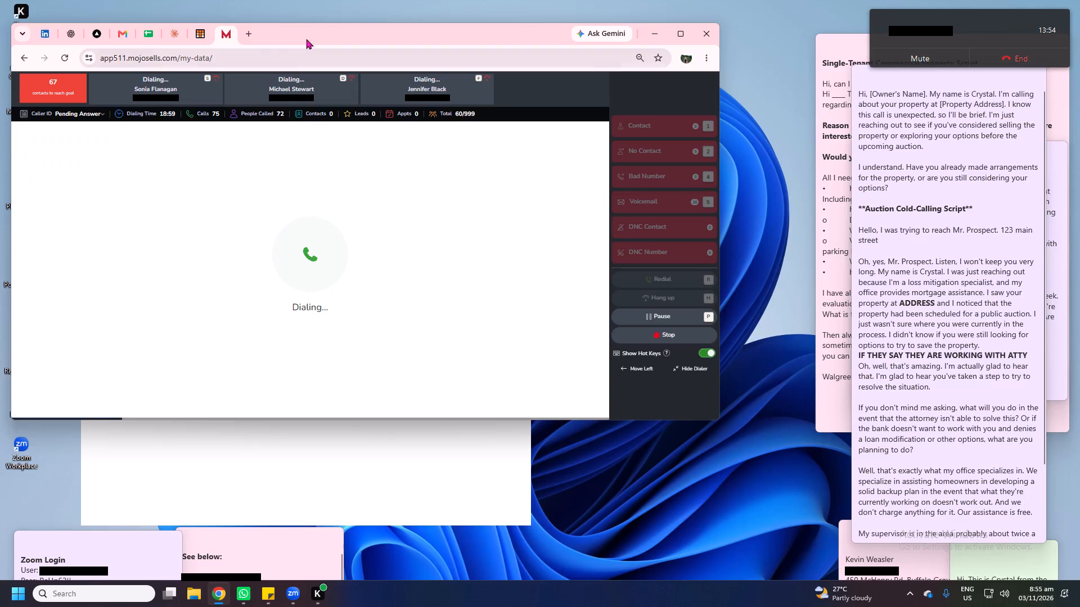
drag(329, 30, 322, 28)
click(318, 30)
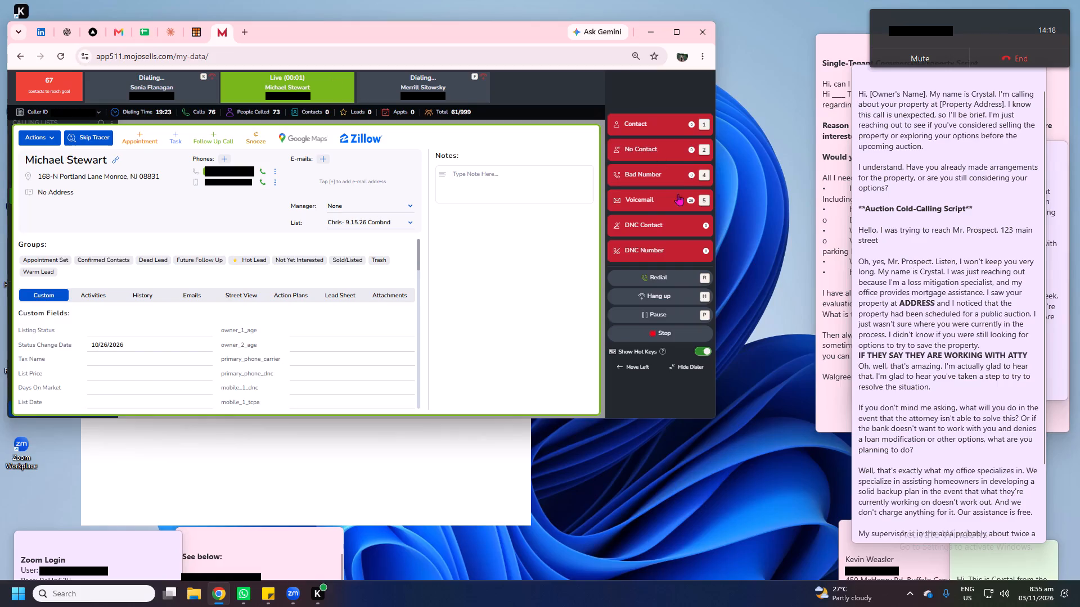
Log the live calls to the Monroe, Jamesburg, Edison, Sayreville, two Woodbridge and New Brunswick property owners as Voicemail.
click(651, 200)
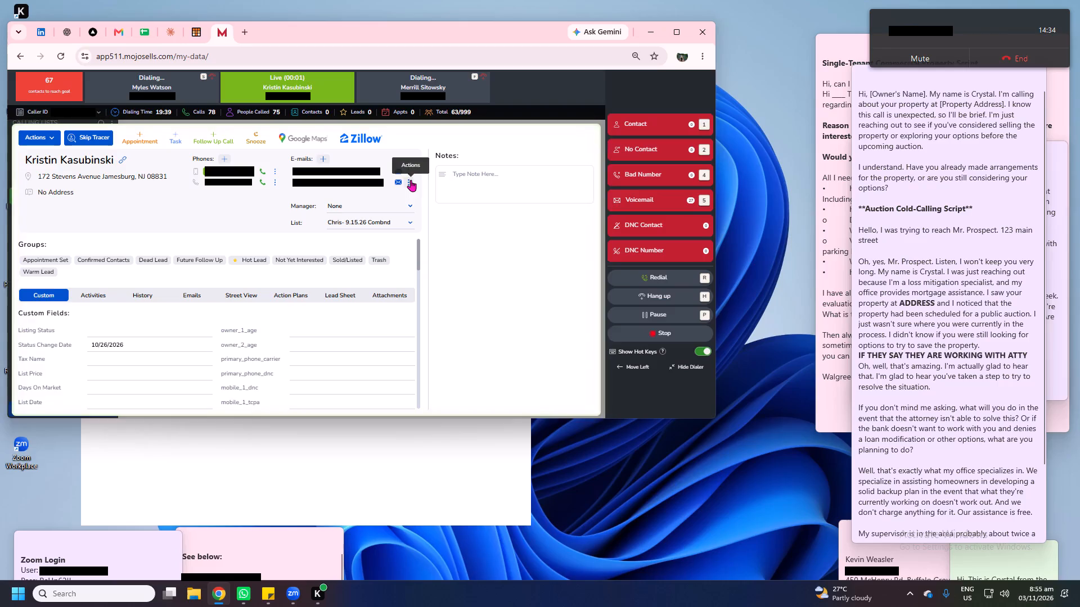
click(633, 206)
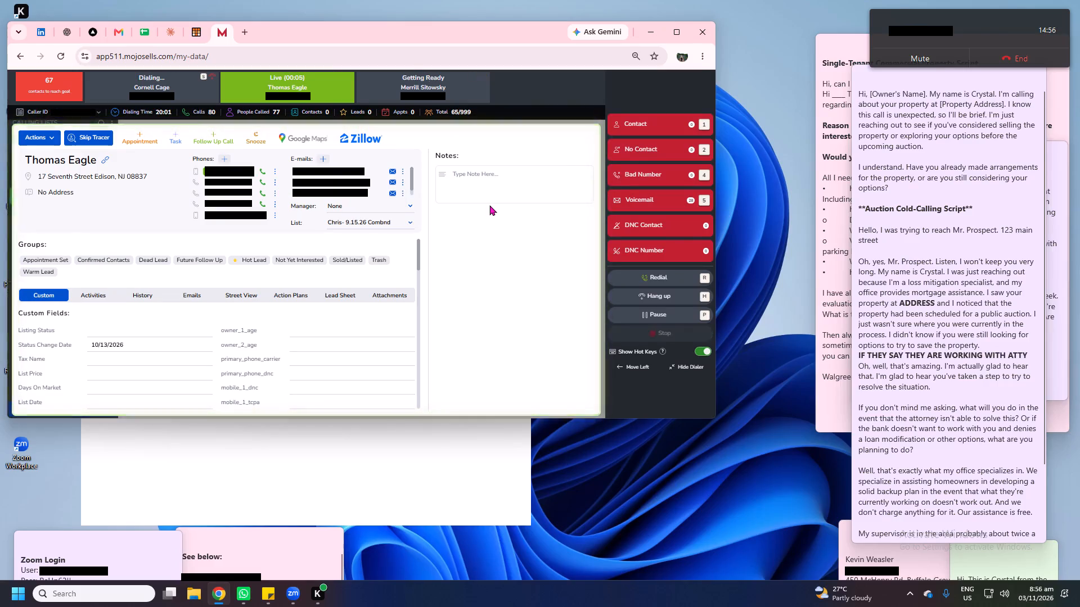
click(656, 198)
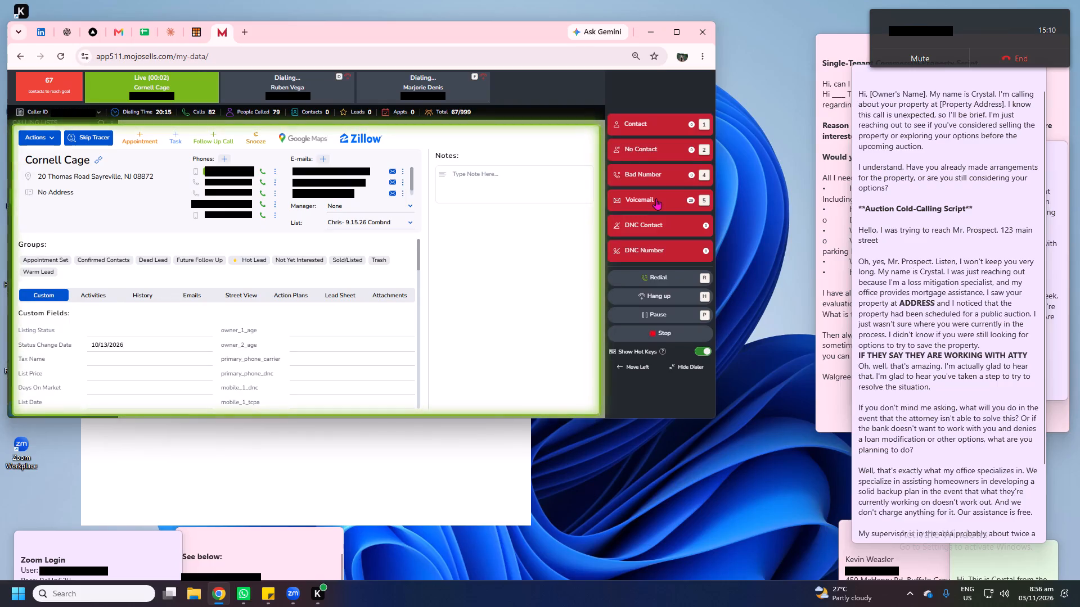
click(676, 203)
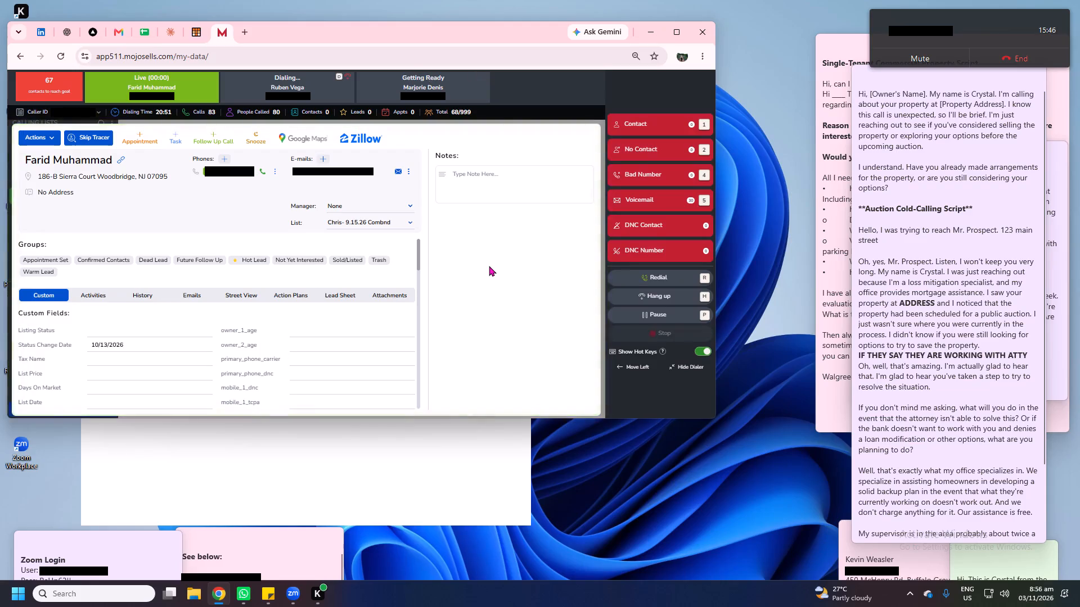
click(649, 201)
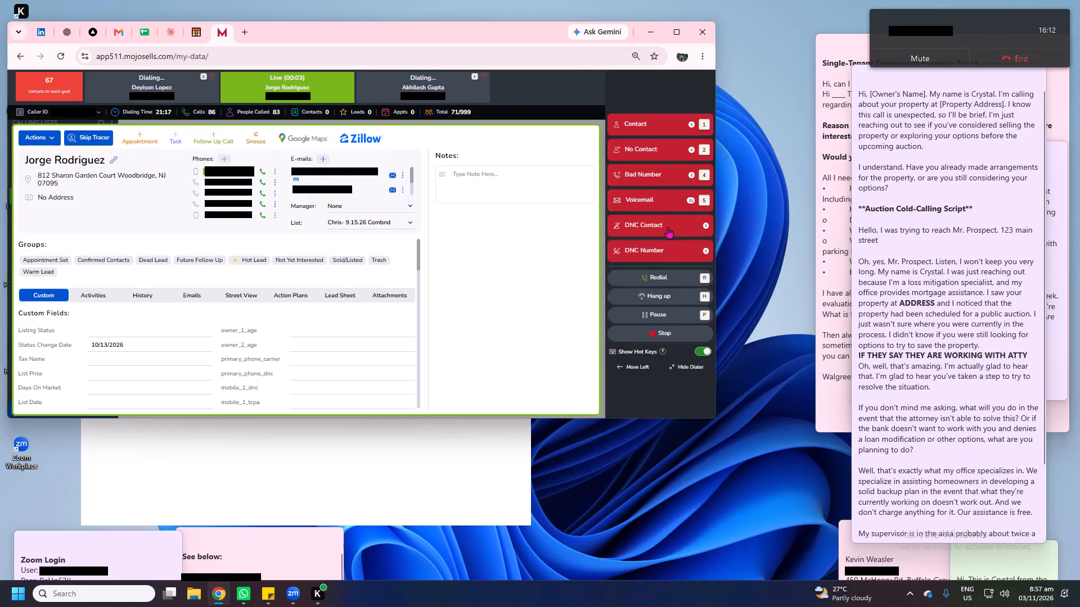
click(658, 205)
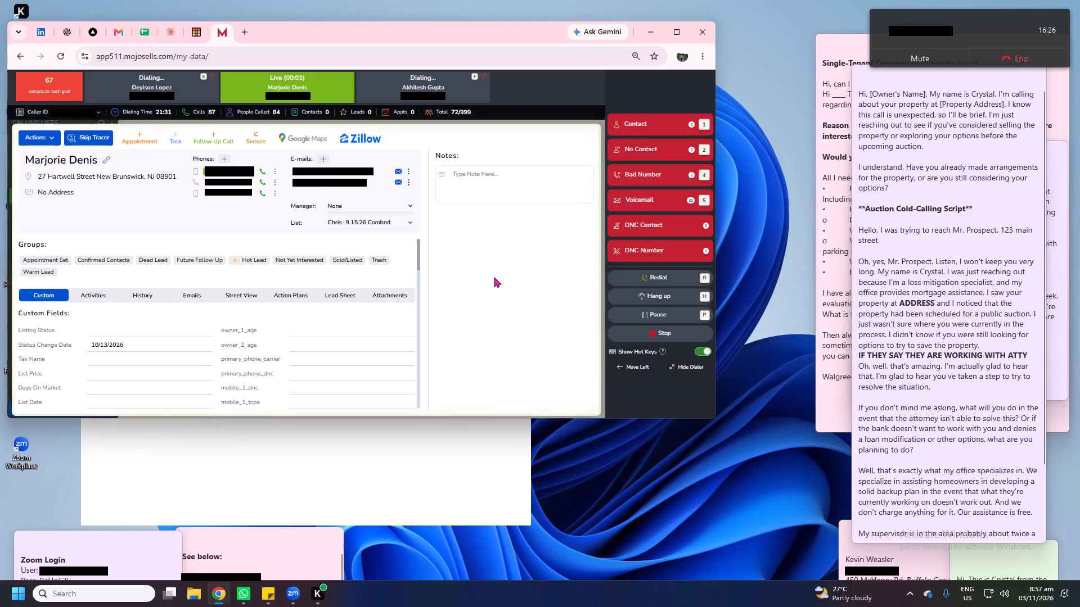
click(645, 203)
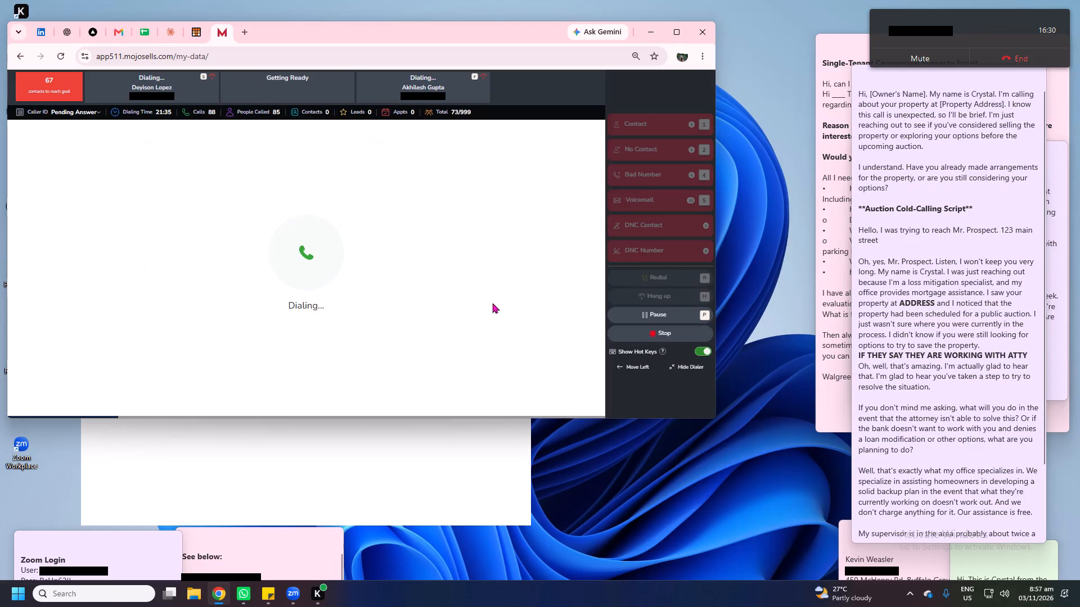
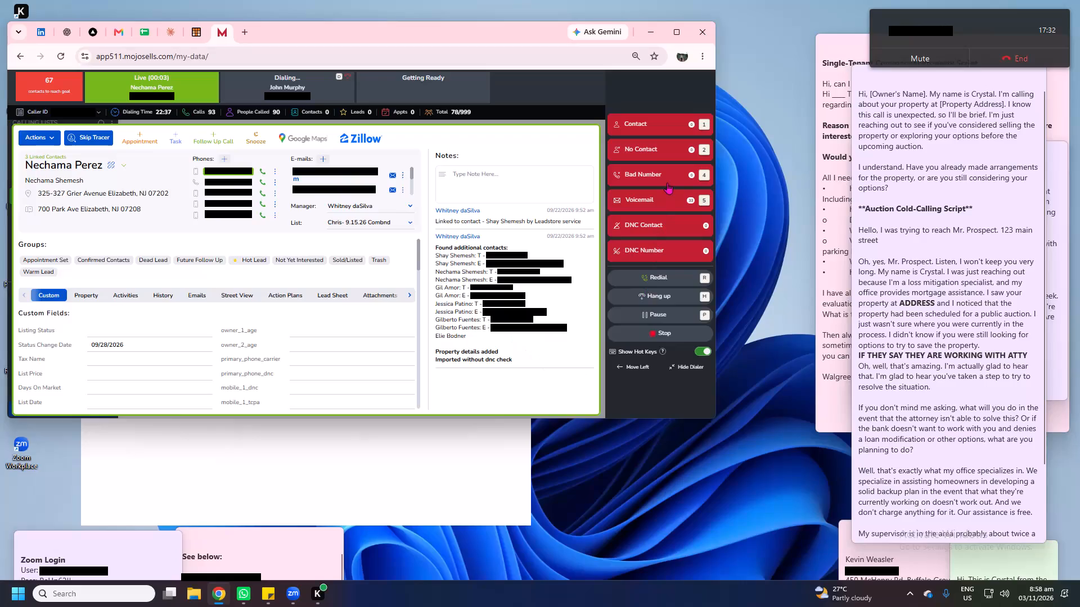
Log the live call to the Elizabeth property owner as Voicemail and stop the current dialing session.
click(647, 199)
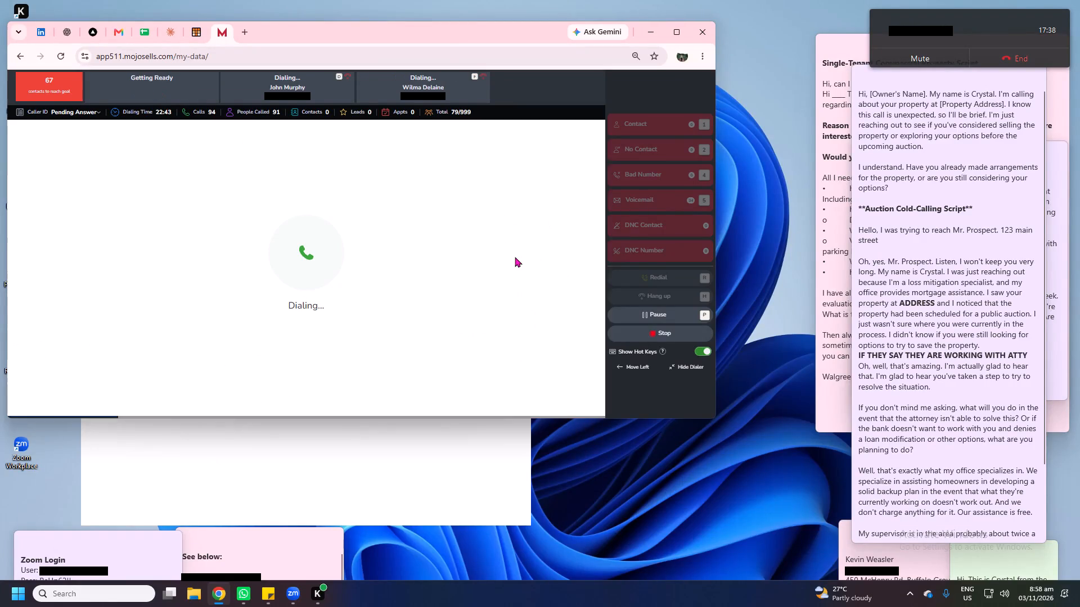
click(654, 338)
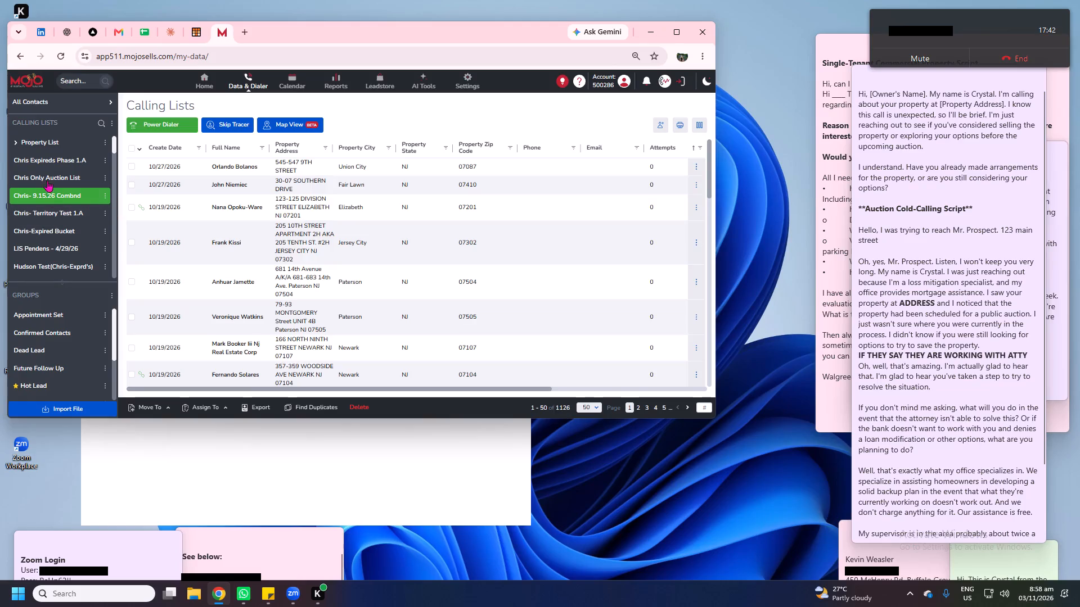
Sort the Chris Expireds Phase 1.A list by fewest attempts and start a Power Dialer session on it with the existing call settings.
click(54, 164)
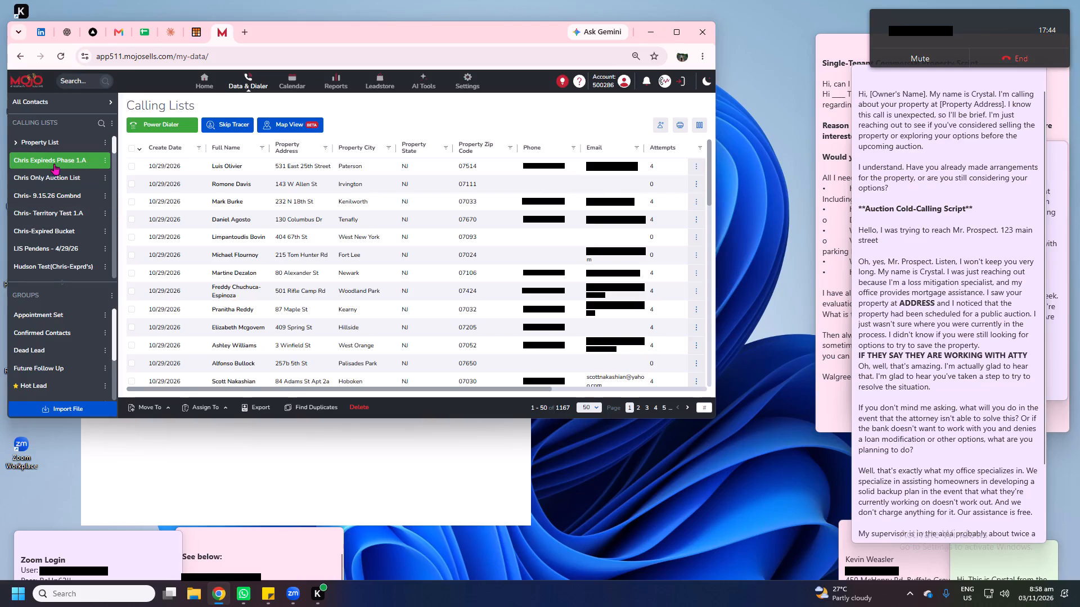
click(666, 148)
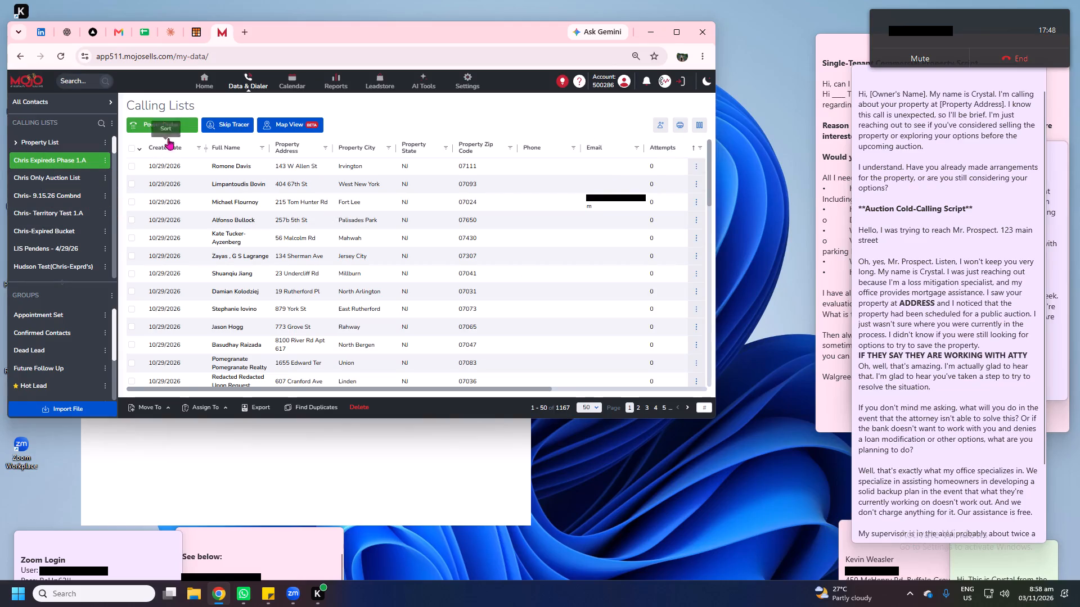
click(174, 130)
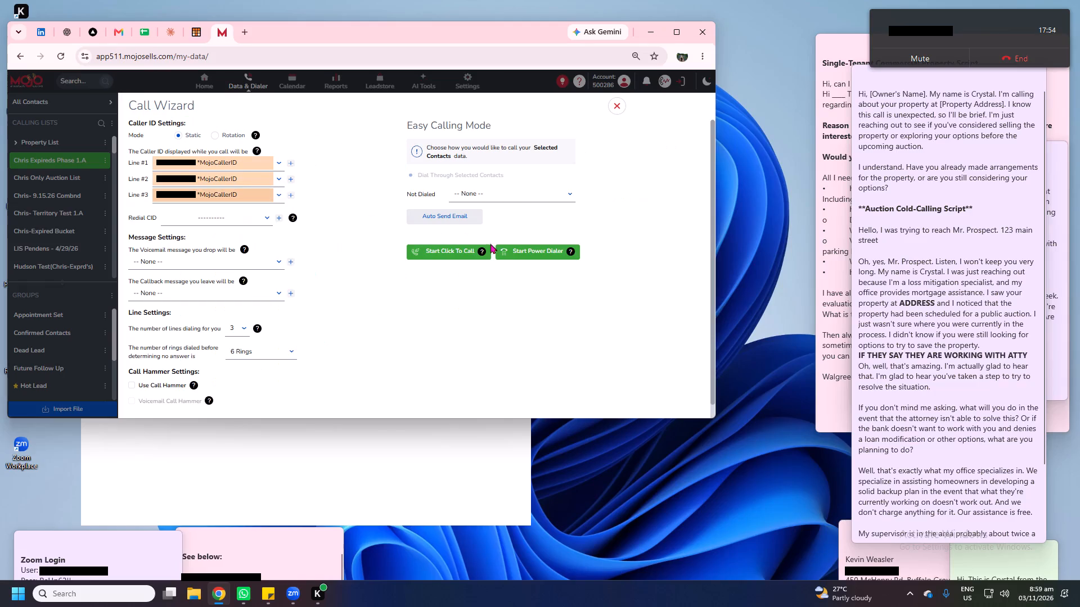
click(525, 251)
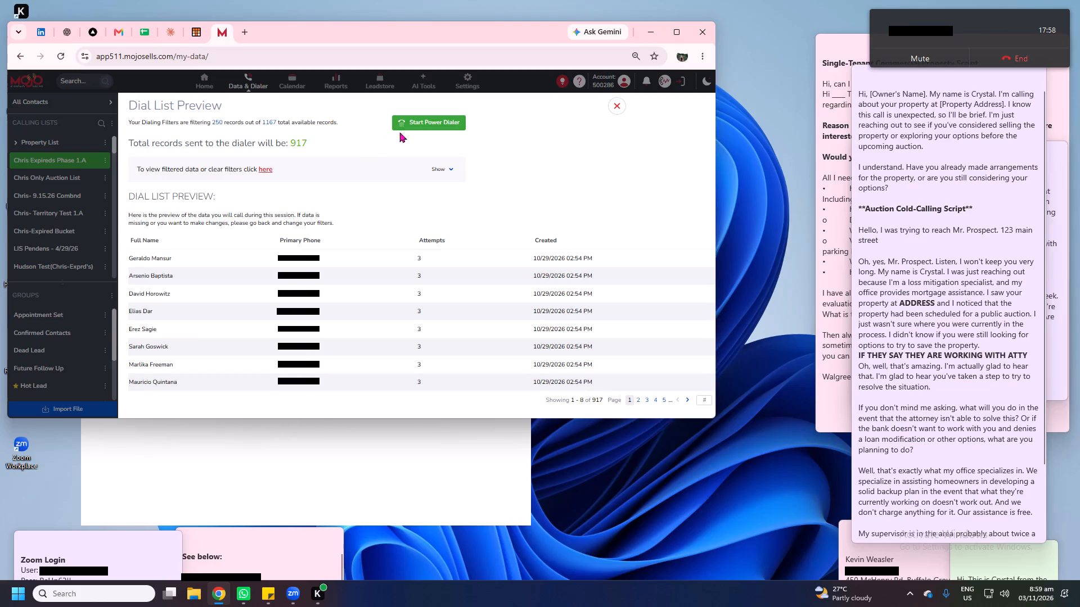
click(412, 124)
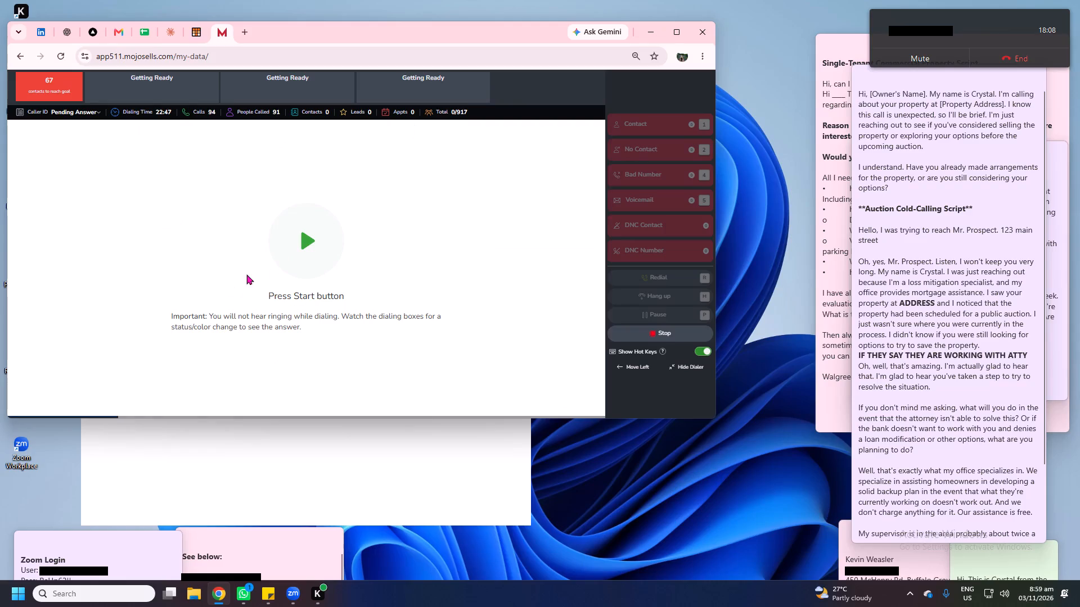
click(297, 245)
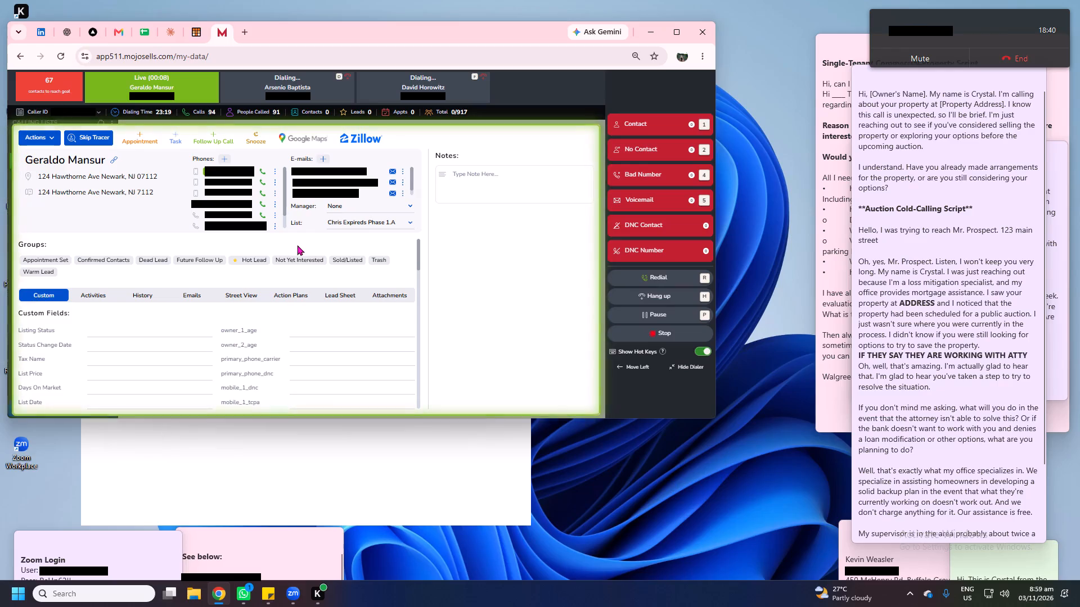
Log the live calls to the Newark and Rahway property owners as Voicemail.
click(642, 199)
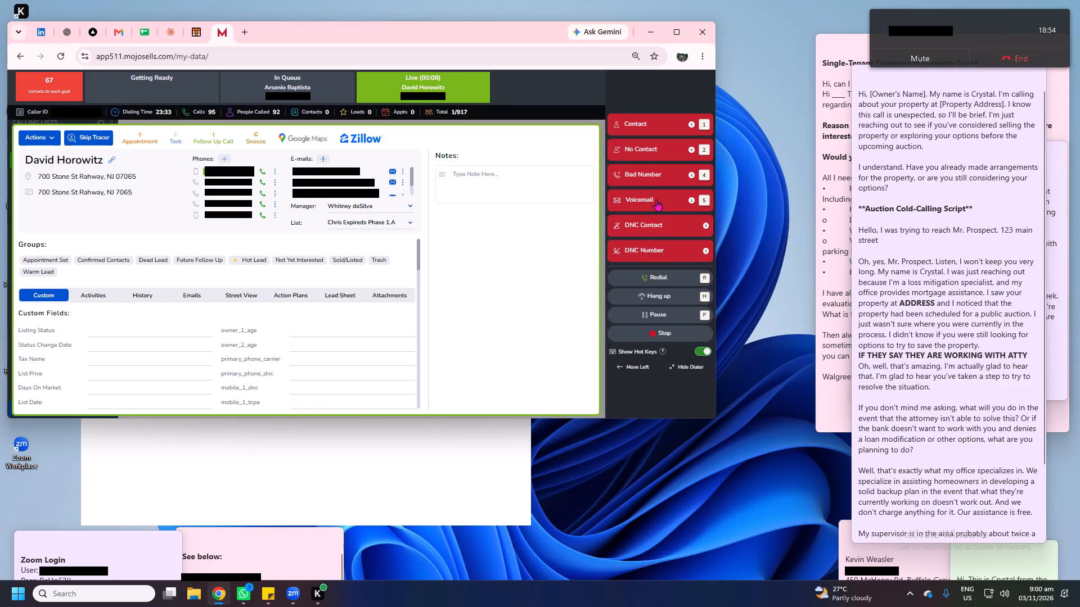
click(655, 198)
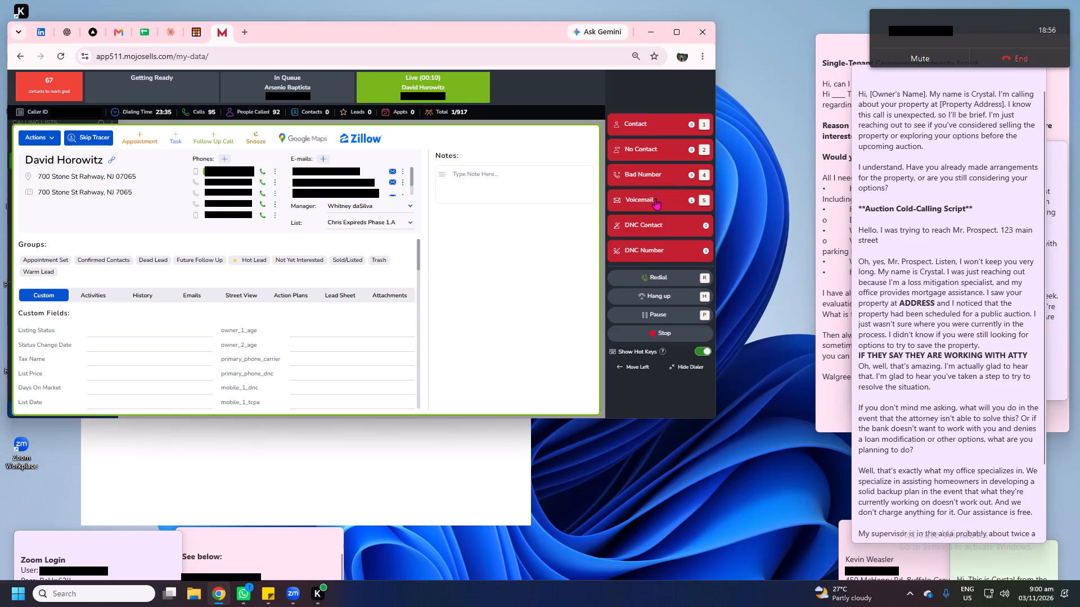
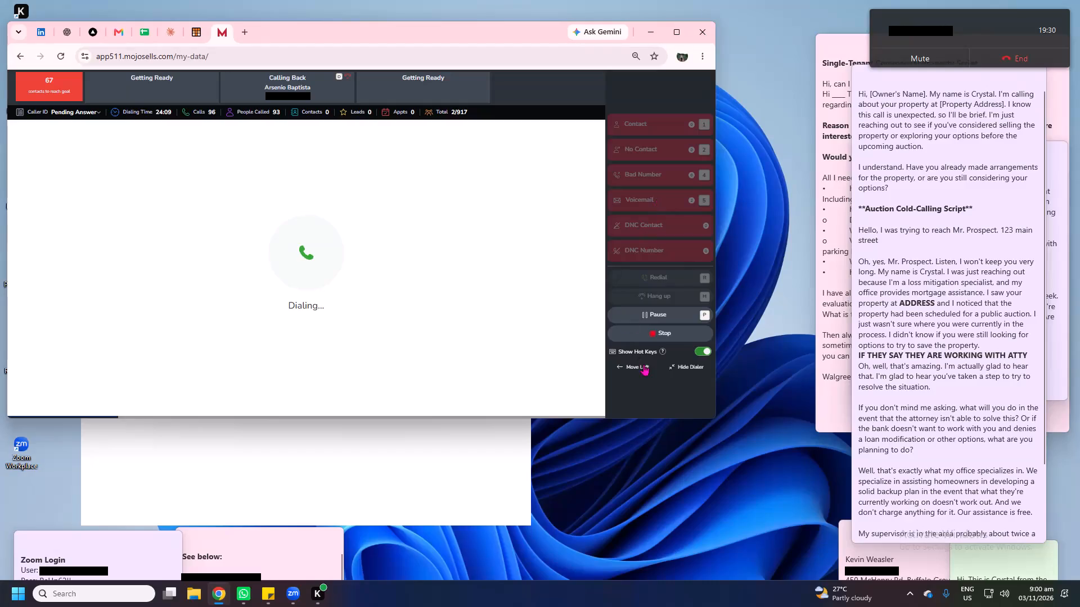
Stop the current dialing session on the Chris Expireds Phase 1.A list.
click(658, 337)
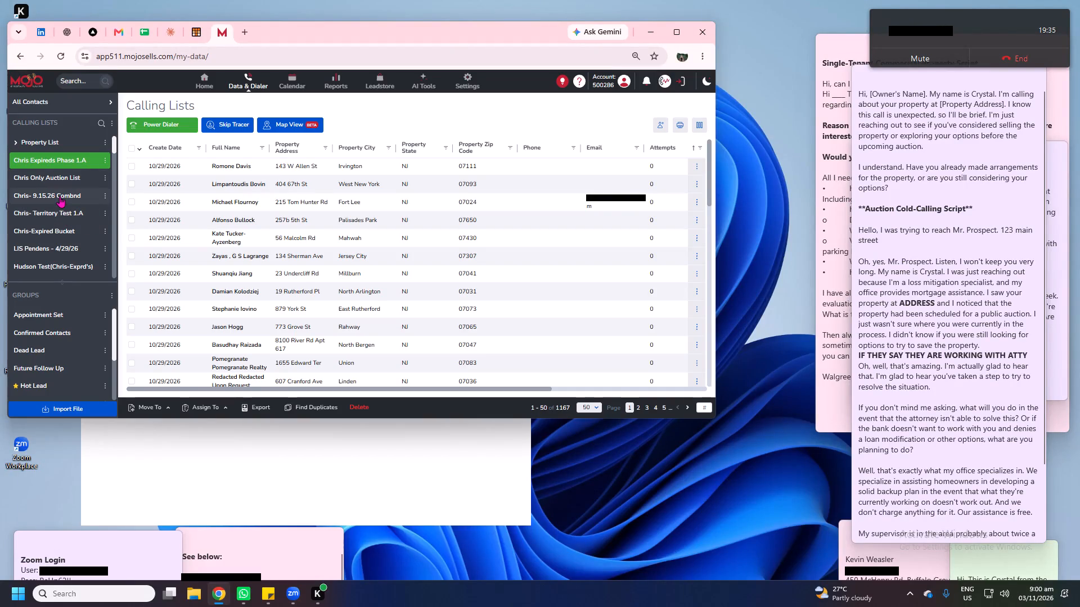
Open the Chris- 9.15.26 Combnd calling list and sort it by fewest attempts.
click(60, 196)
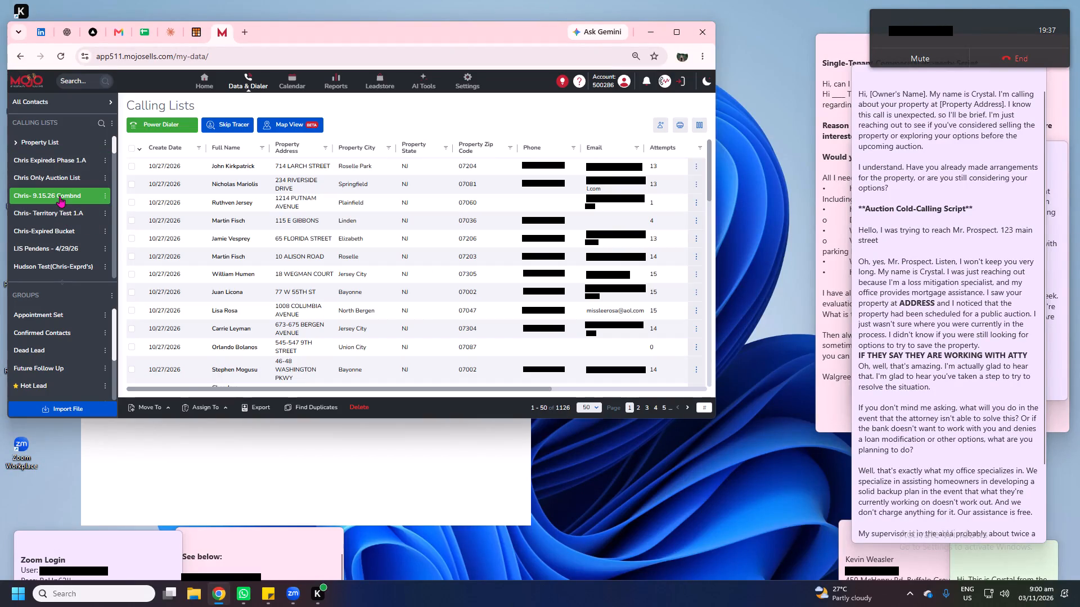
click(668, 148)
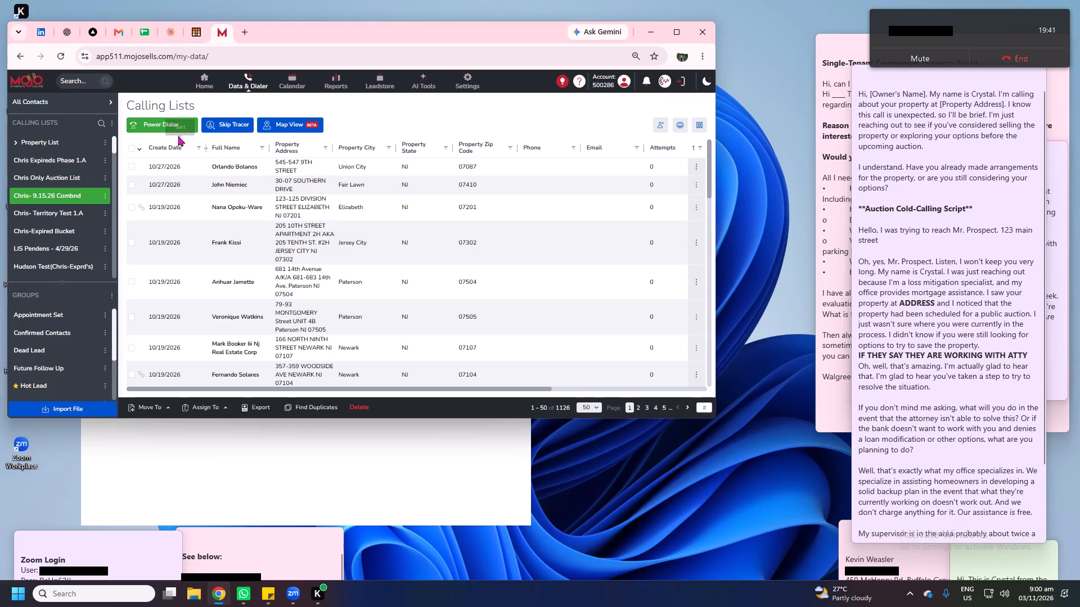
Examine the attempts of the contacts on the first five pages of the list's Power Dialer preview without starting a session.
click(175, 125)
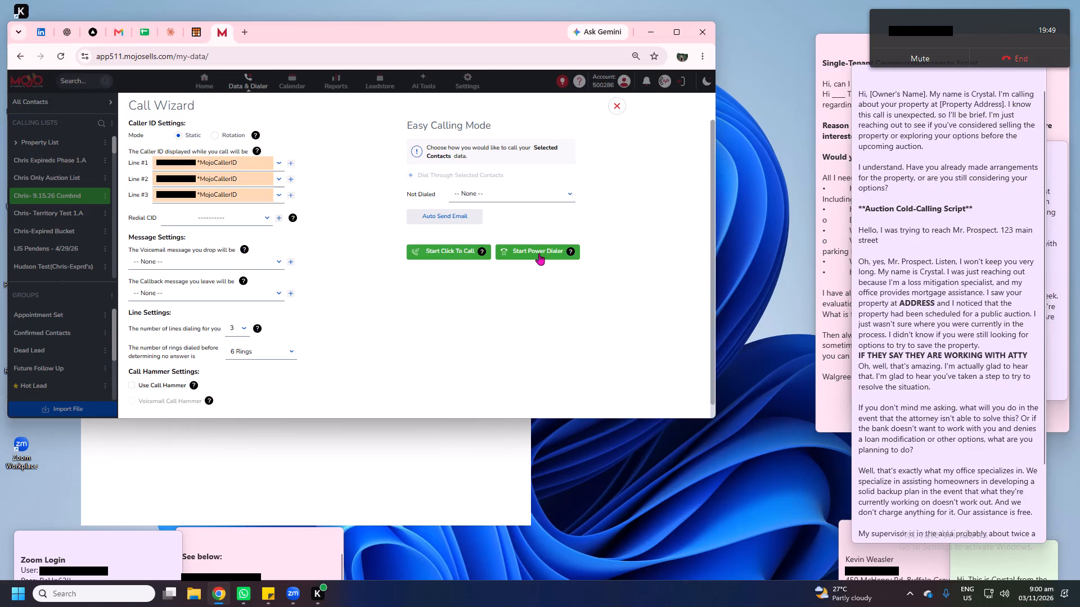
click(539, 253)
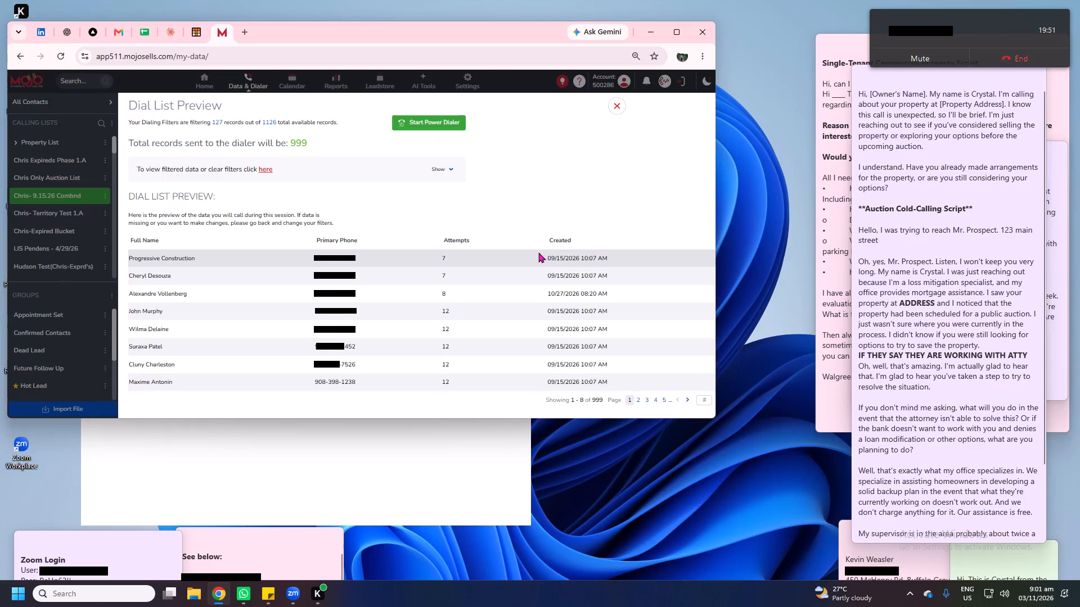
click(641, 401)
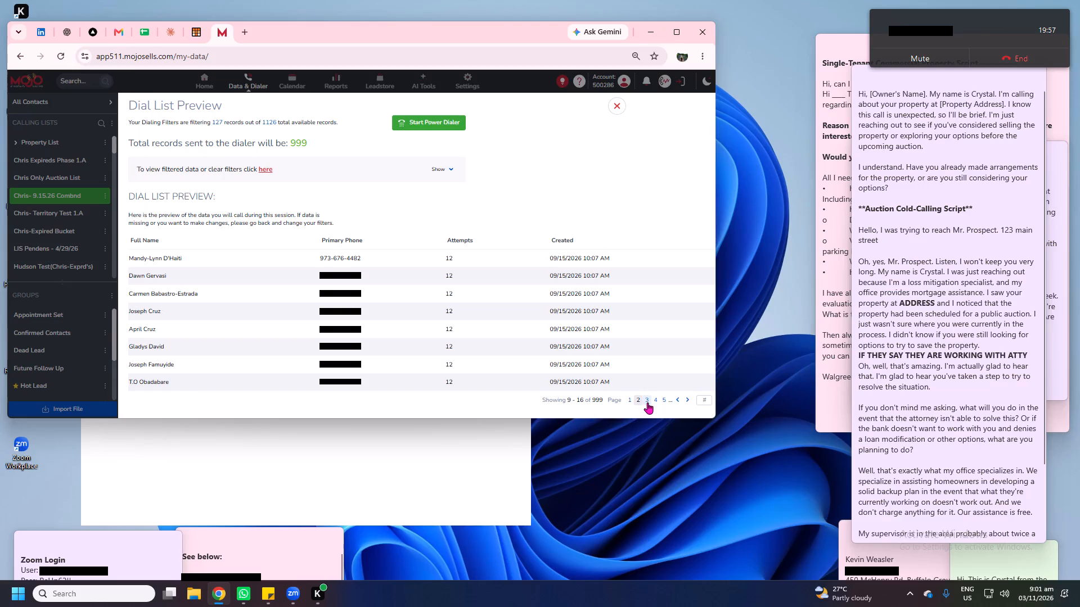
click(647, 402)
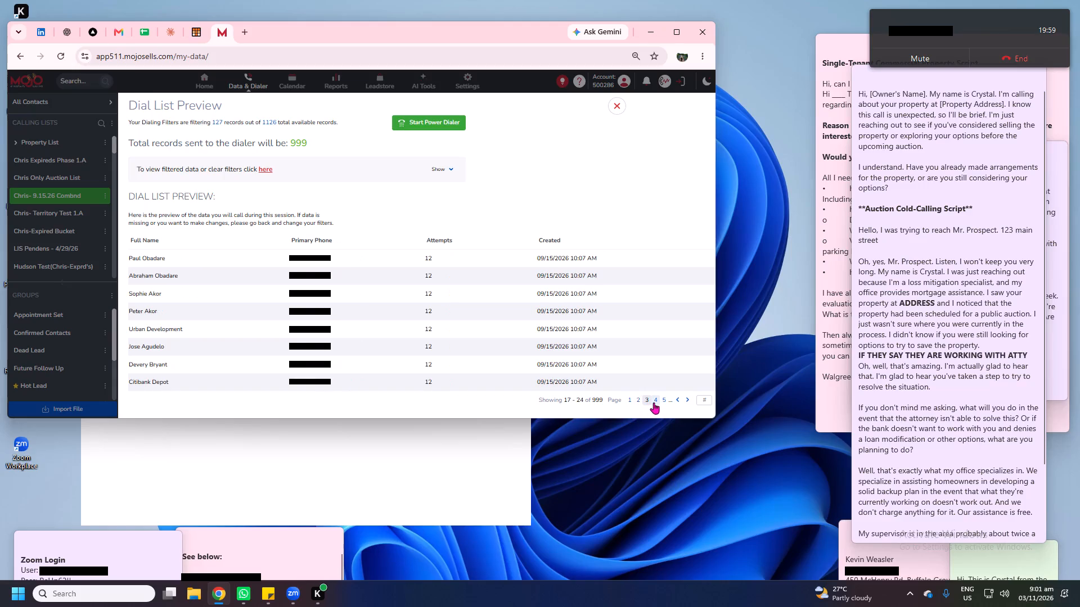
click(654, 402)
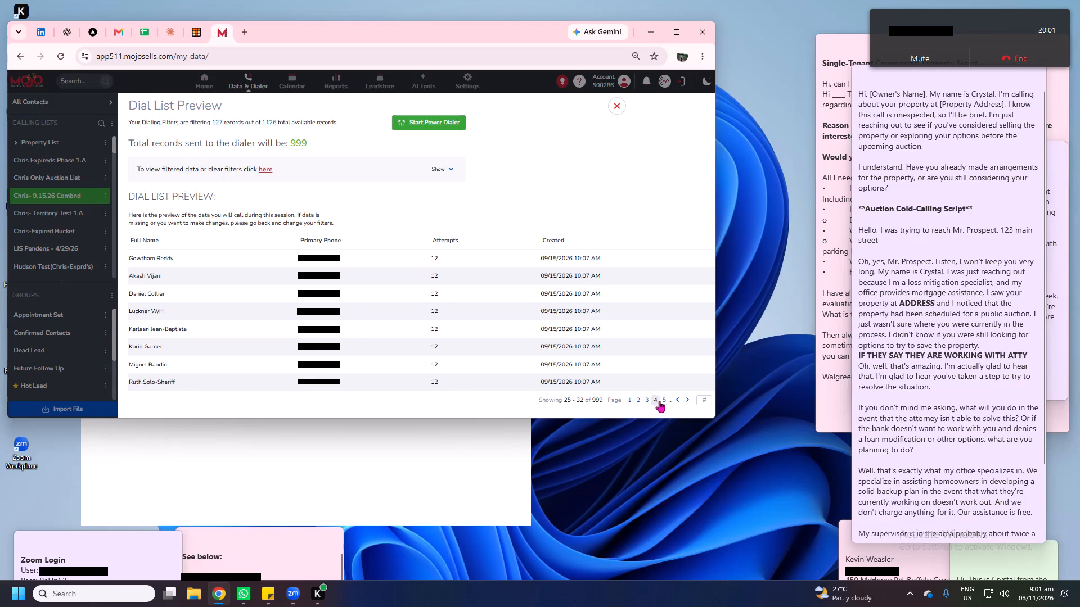
click(661, 400)
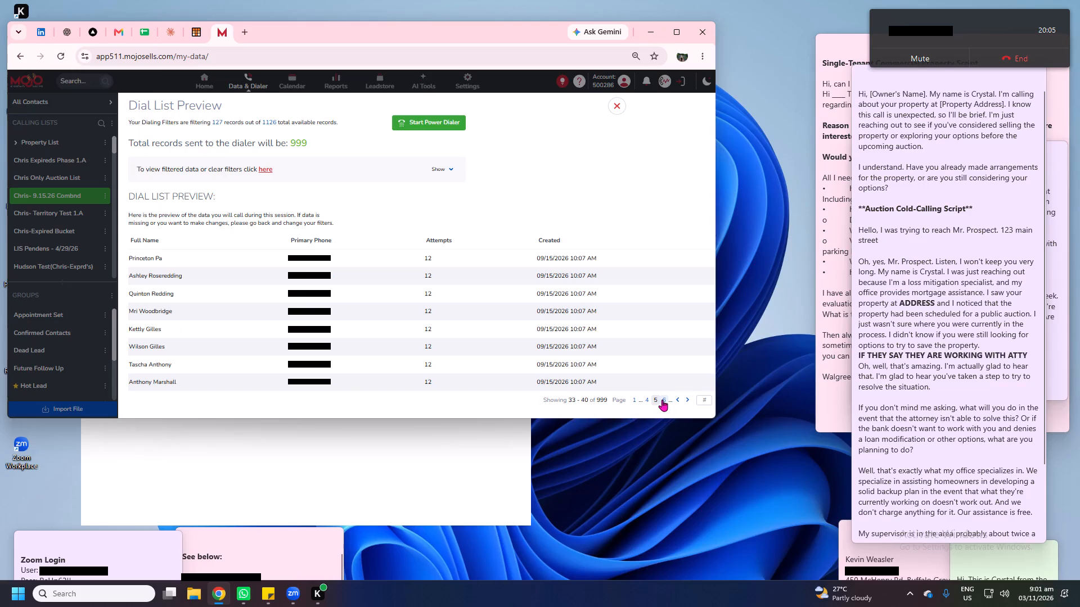
click(618, 107)
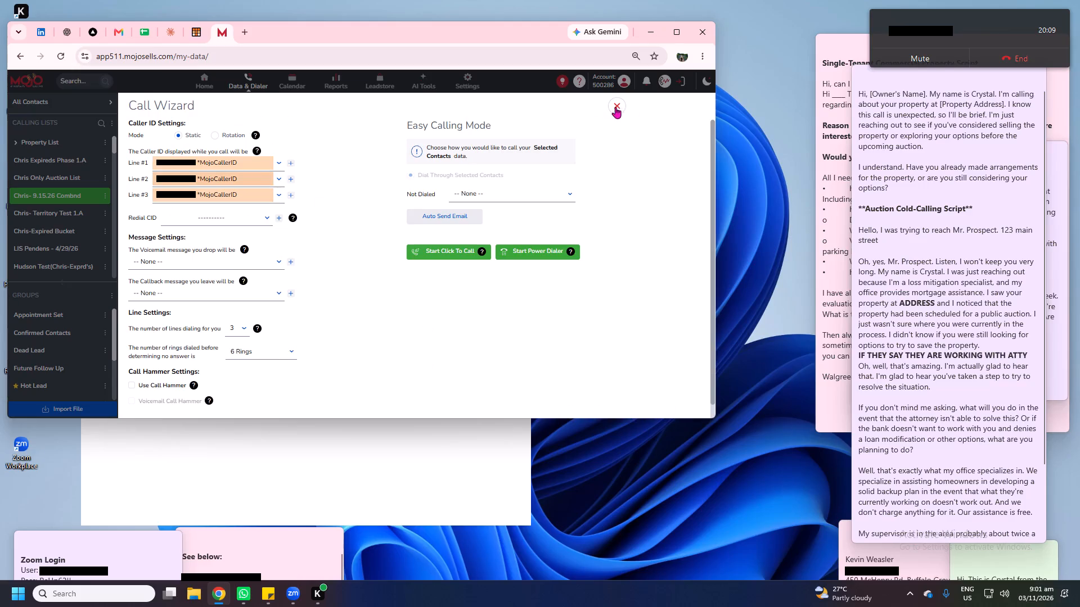
click(613, 107)
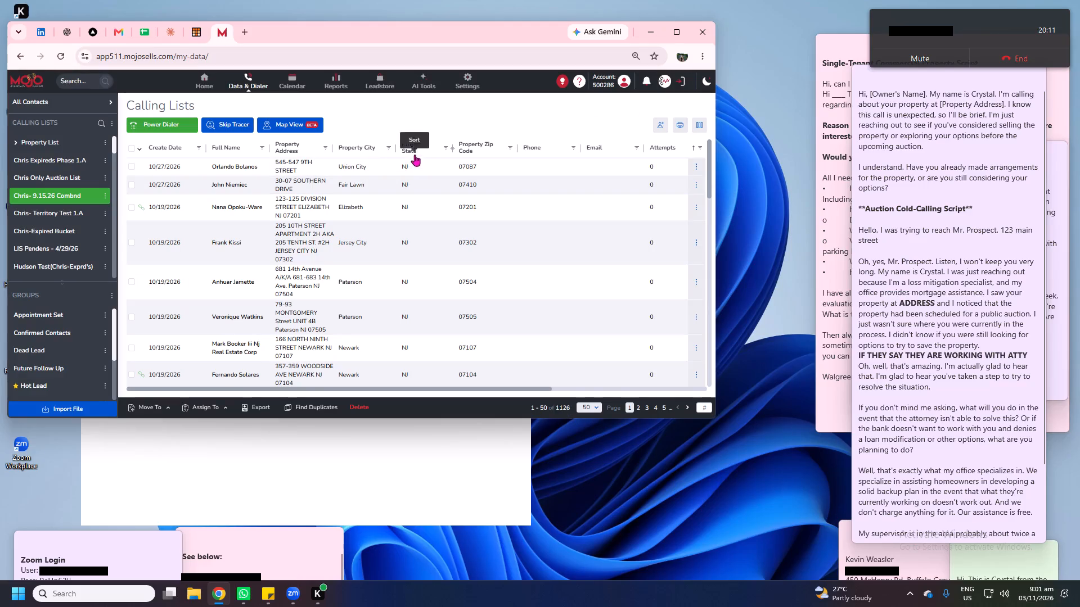
Sort the Chris- 9.15.26 Combnd list by fewest attempts and filter it to property cities containing Union City.
click(364, 148)
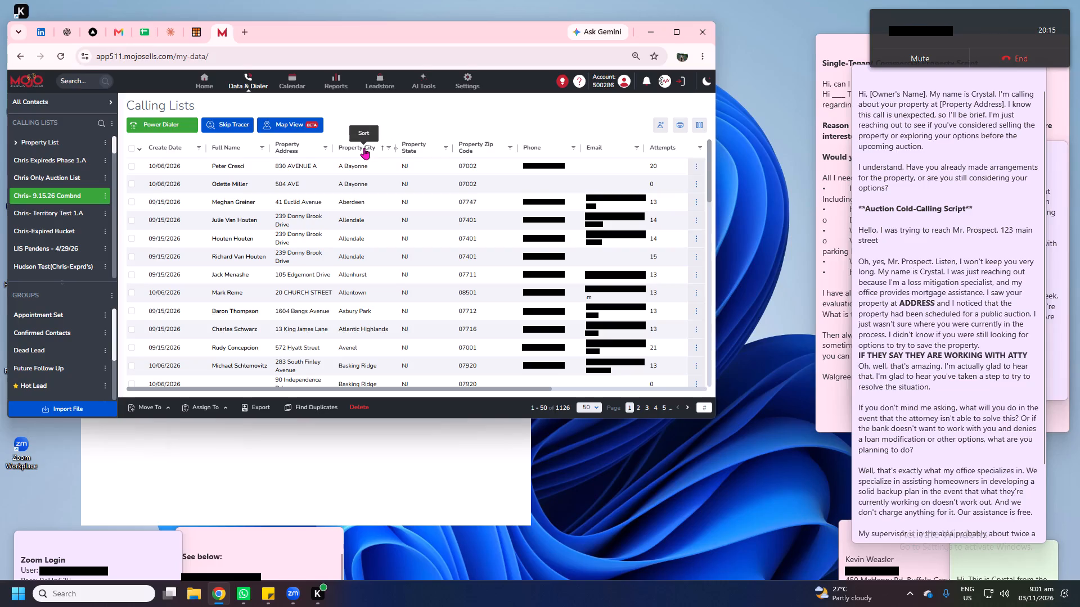
click(663, 150)
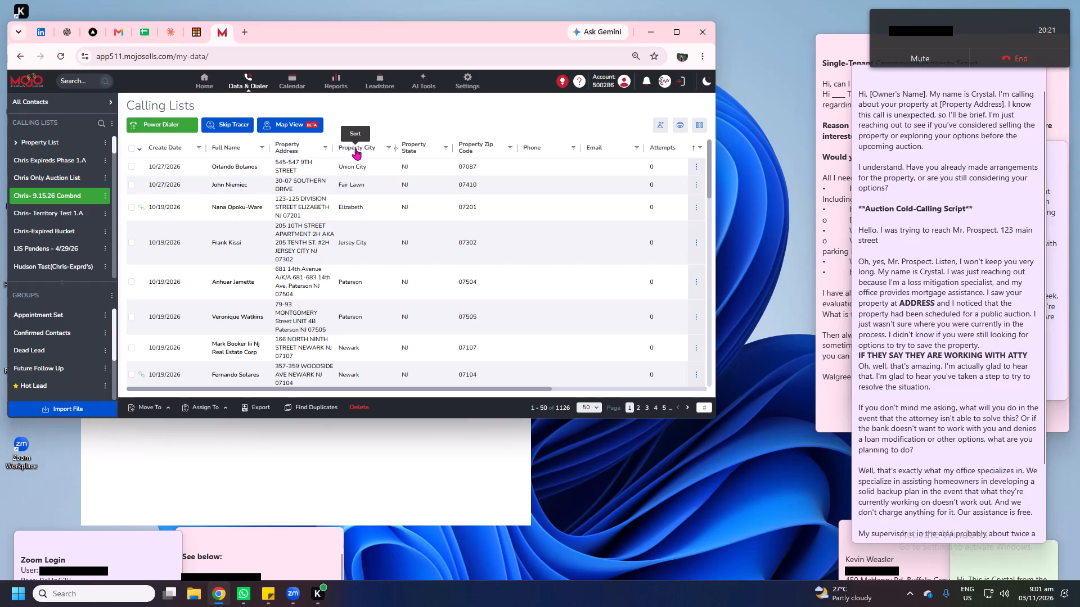
click(389, 147)
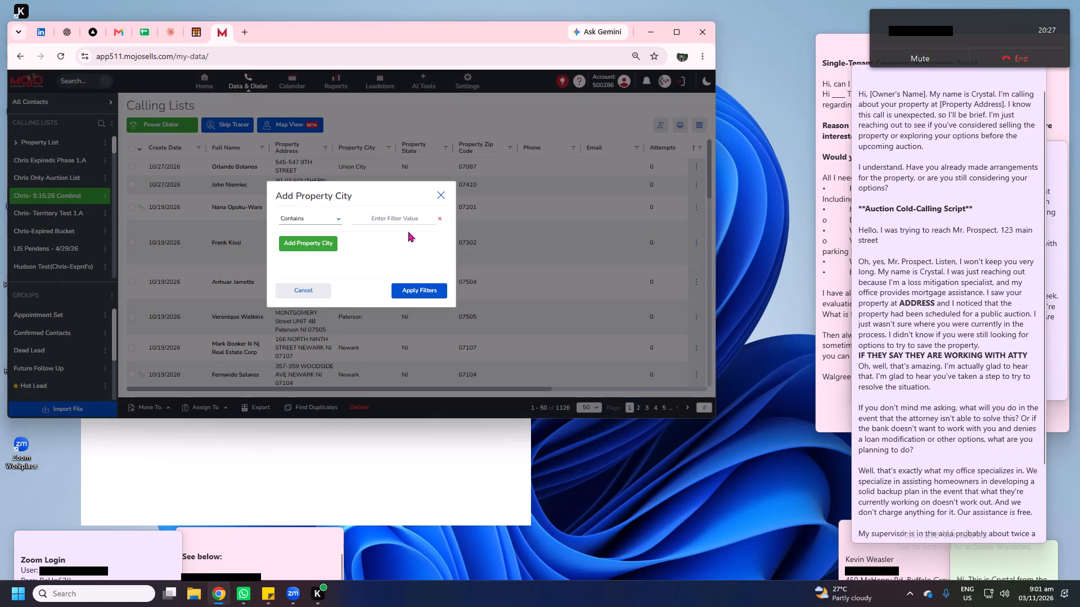
text(union)
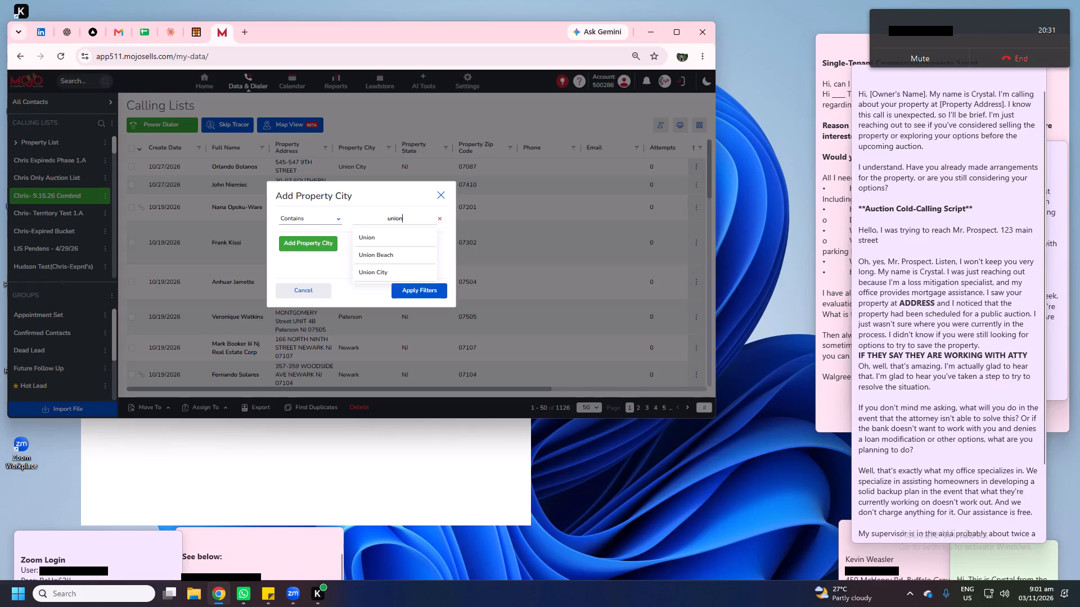
click(383, 269)
click(412, 292)
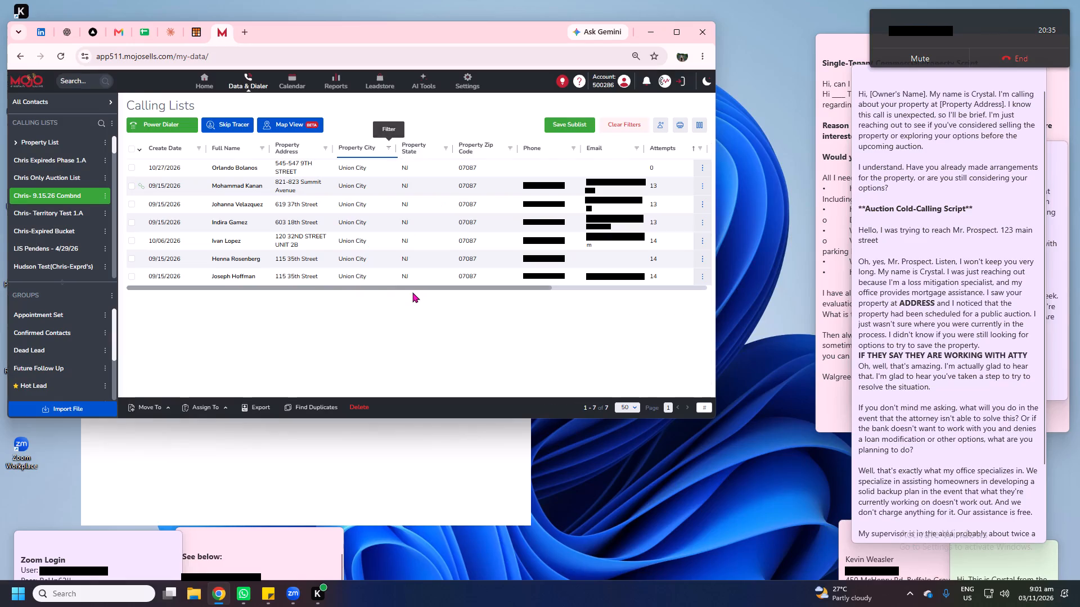
Start a Power Dialer session on the filtered Union City contacts with the existing call settings.
click(168, 126)
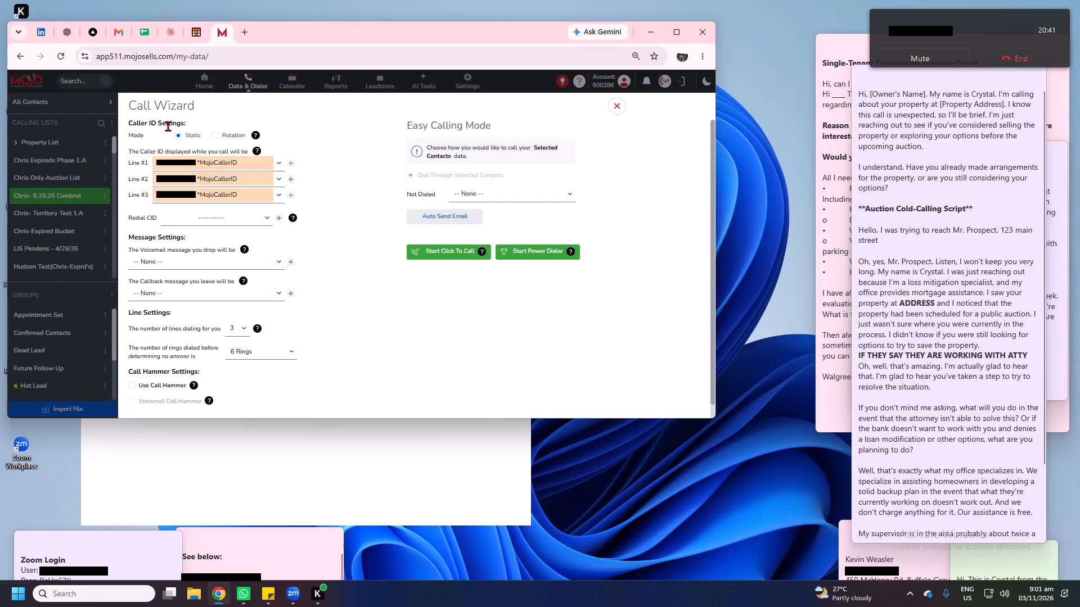
click(528, 256)
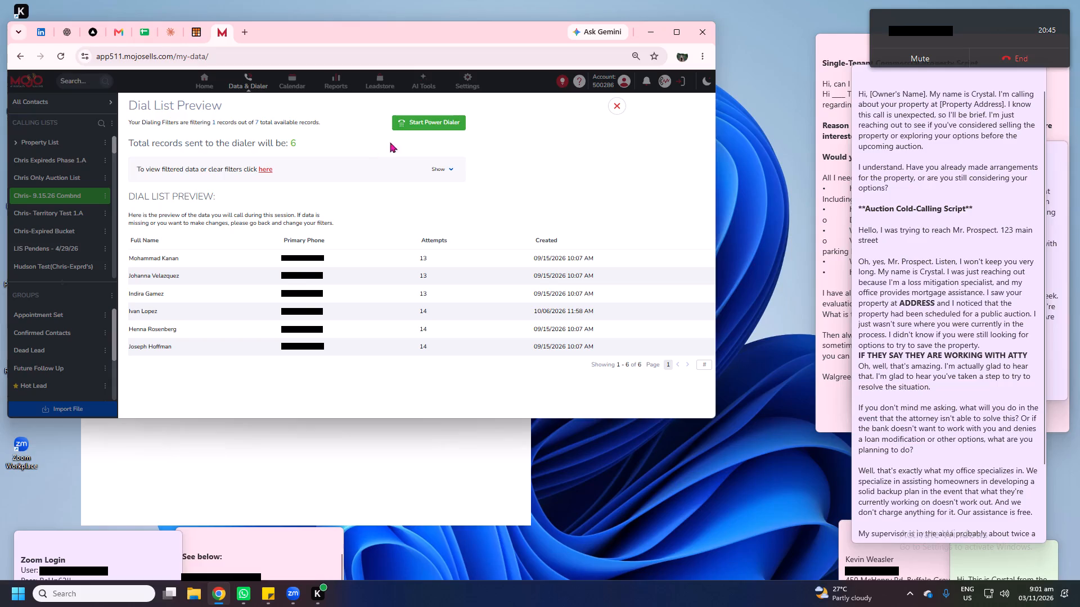
click(420, 121)
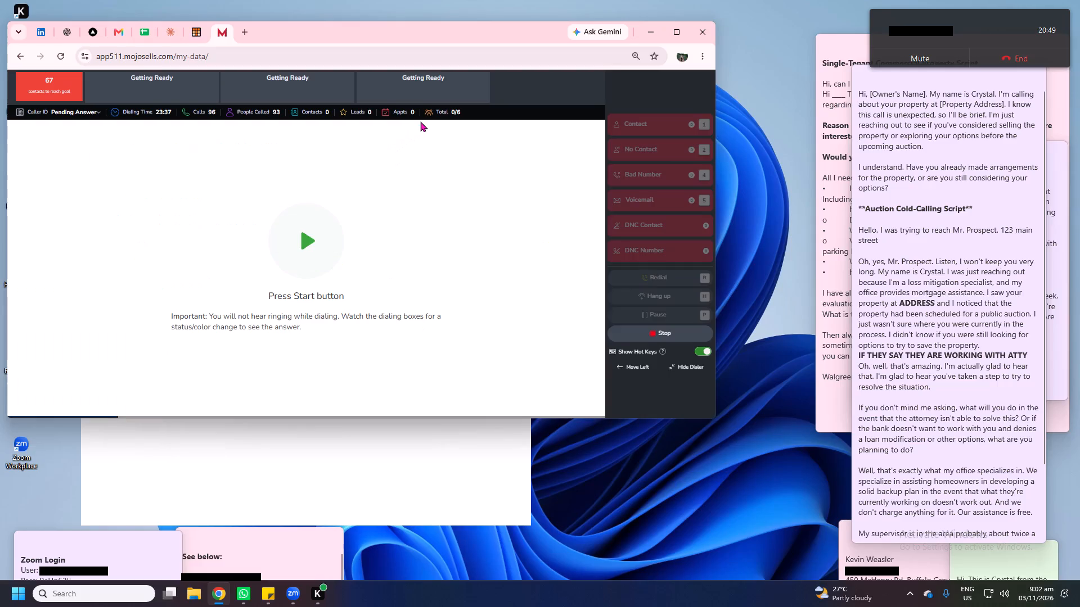
click(308, 241)
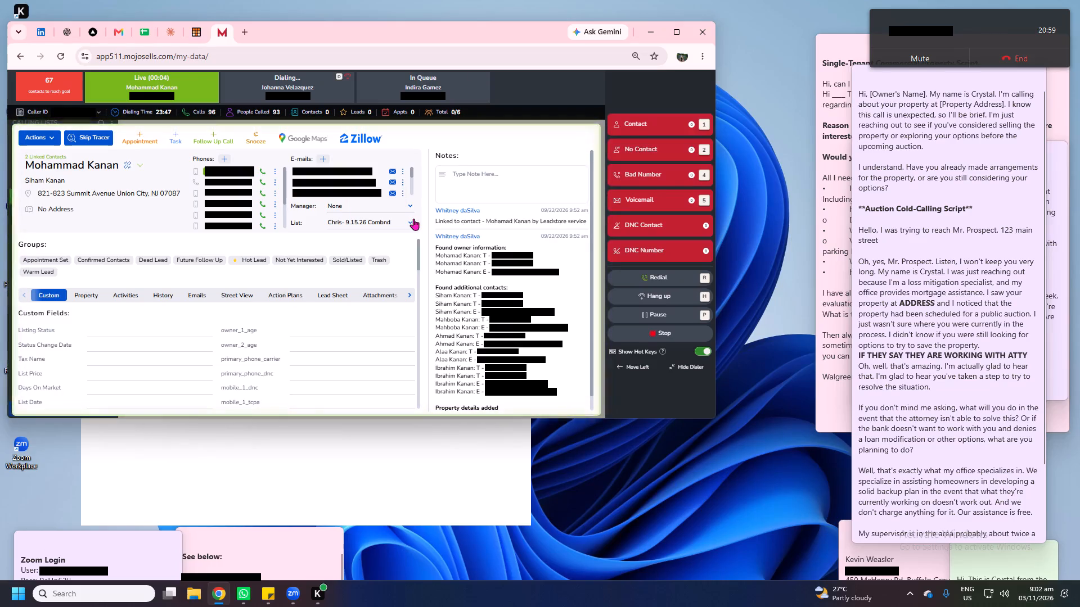
Log the live calls to the Summit Avenue, 37th Street and 18th Street property owners in Union City as Voicemail.
click(646, 198)
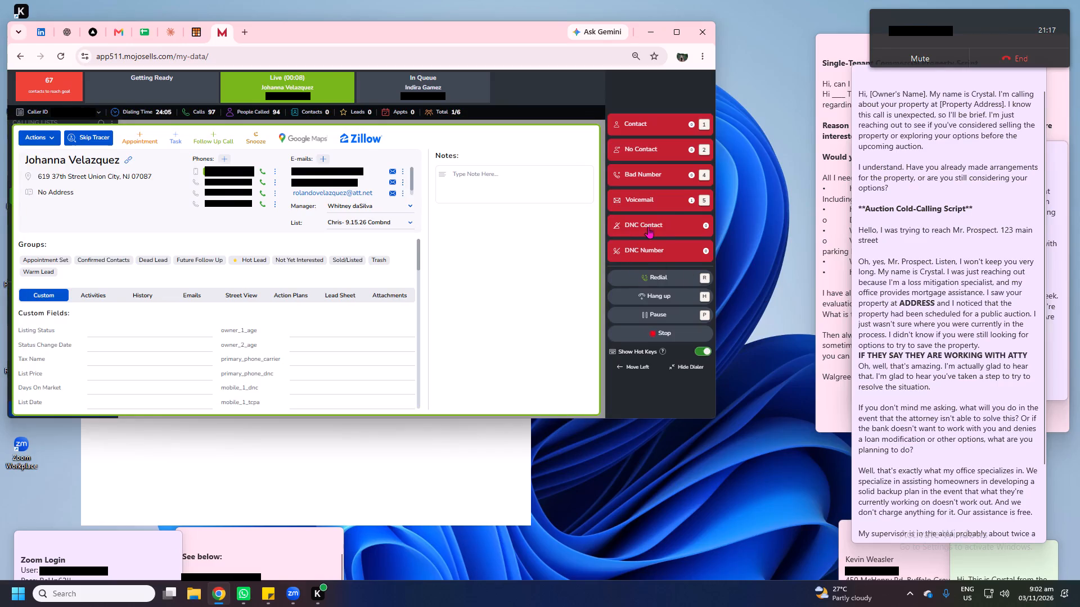
click(659, 203)
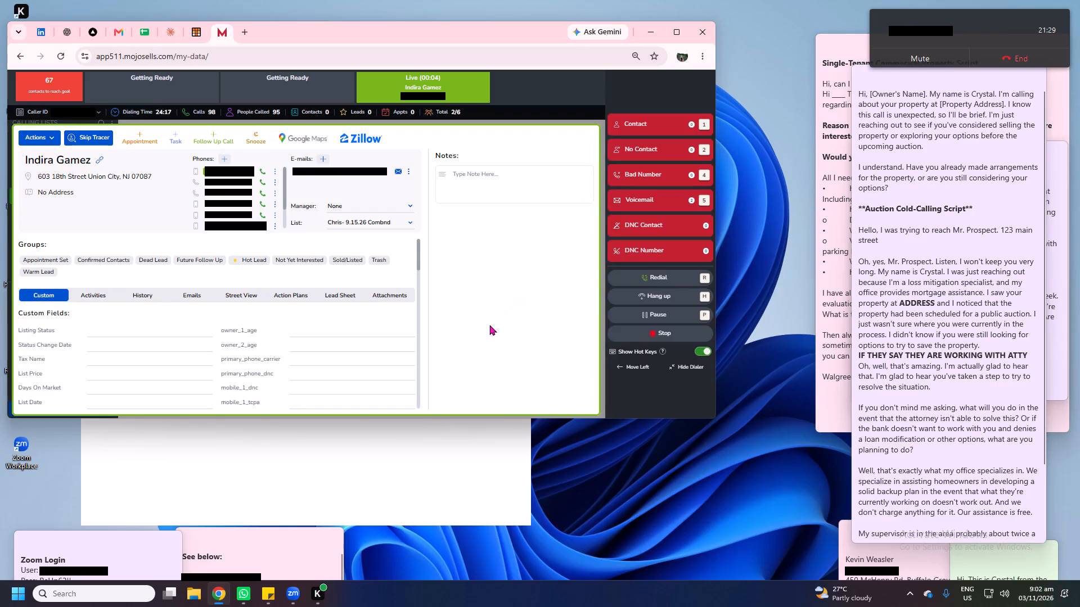
click(636, 198)
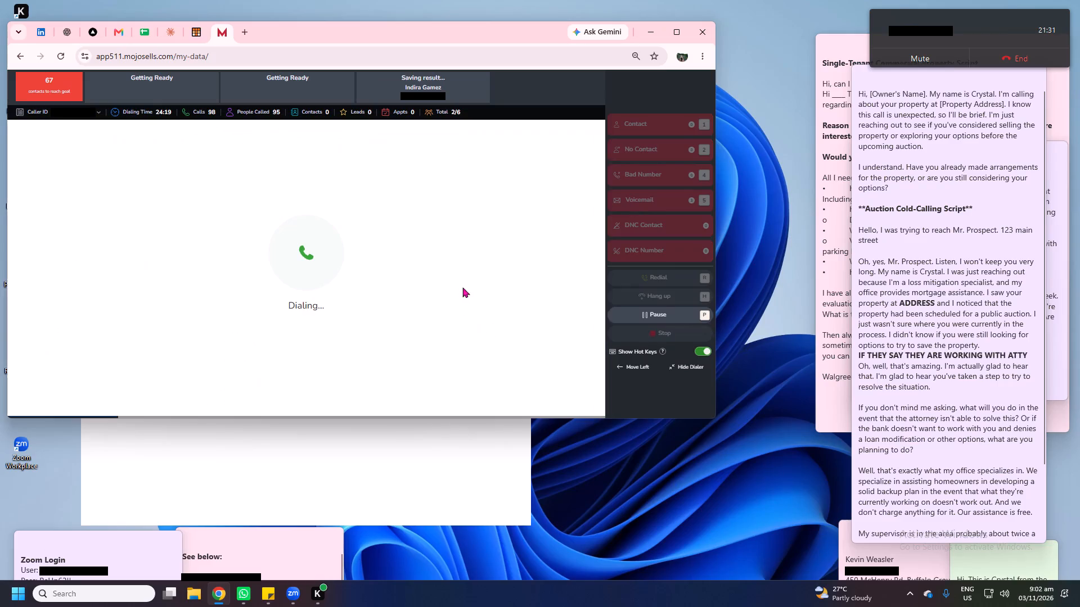
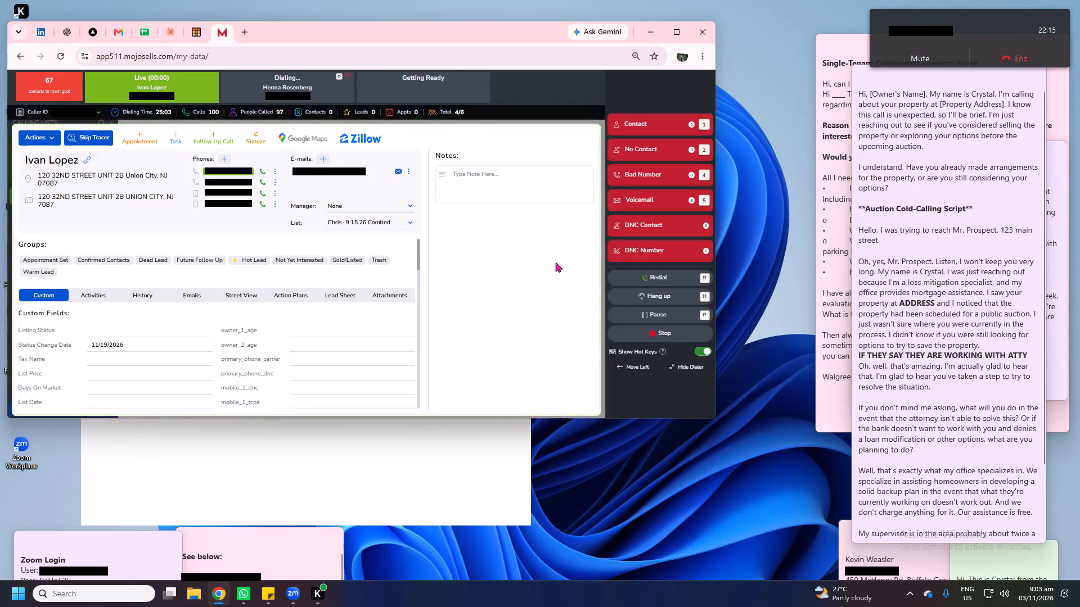
Log the live call to the 32nd Street property owner in Union City as Voicemail.
click(661, 201)
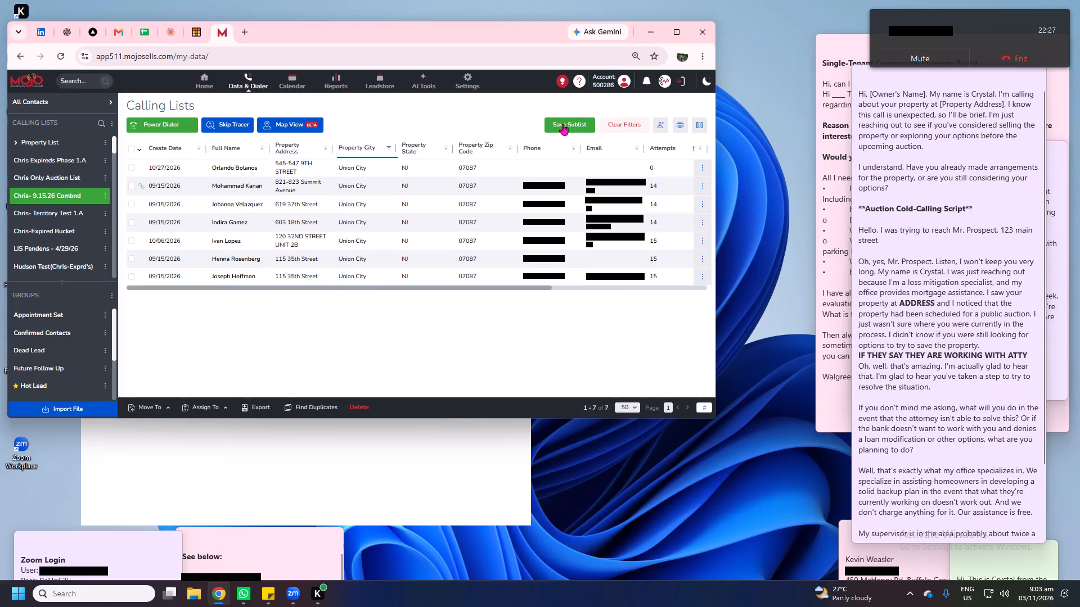
click(376, 150)
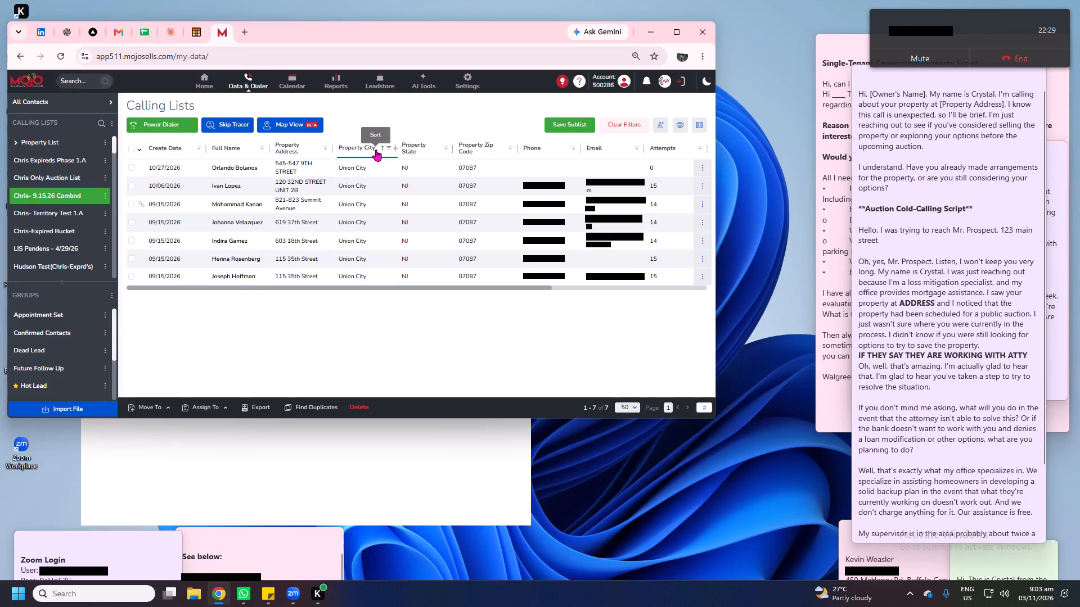
click(667, 148)
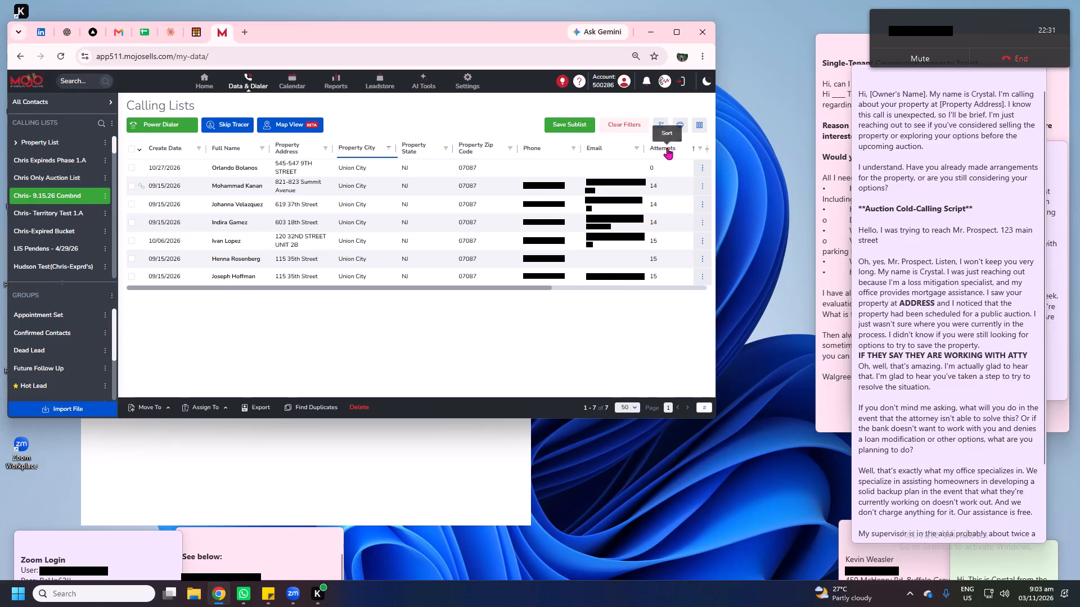
click(93, 197)
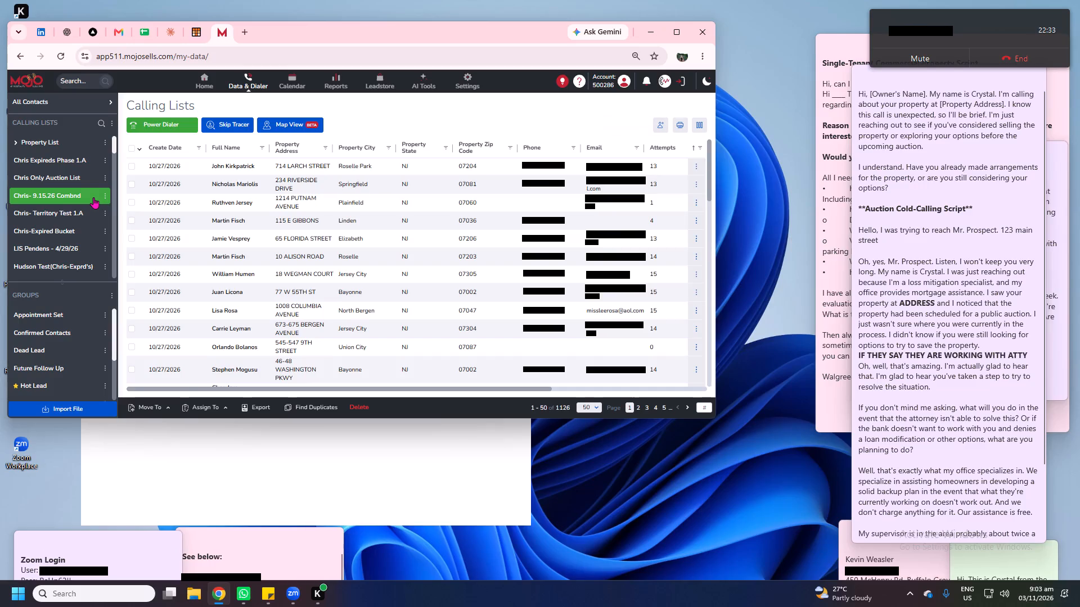
click(673, 148)
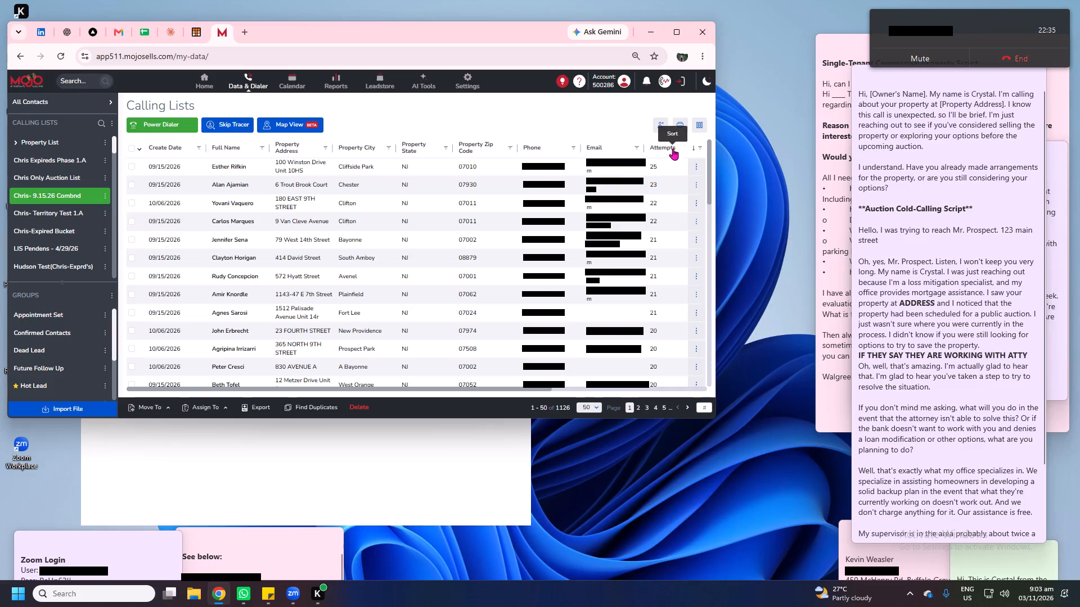
click(673, 148)
click(670, 147)
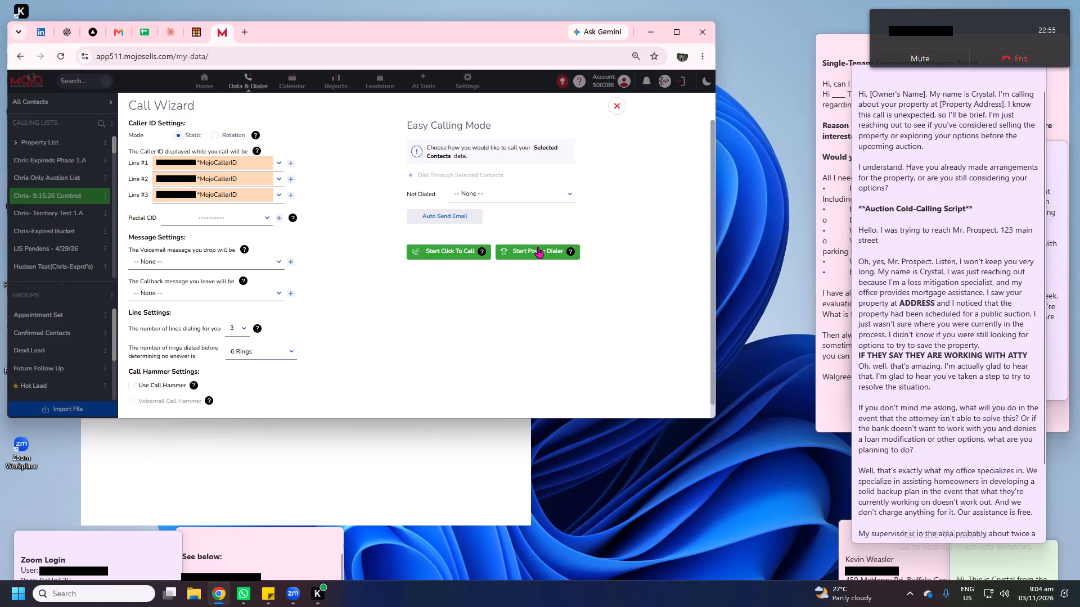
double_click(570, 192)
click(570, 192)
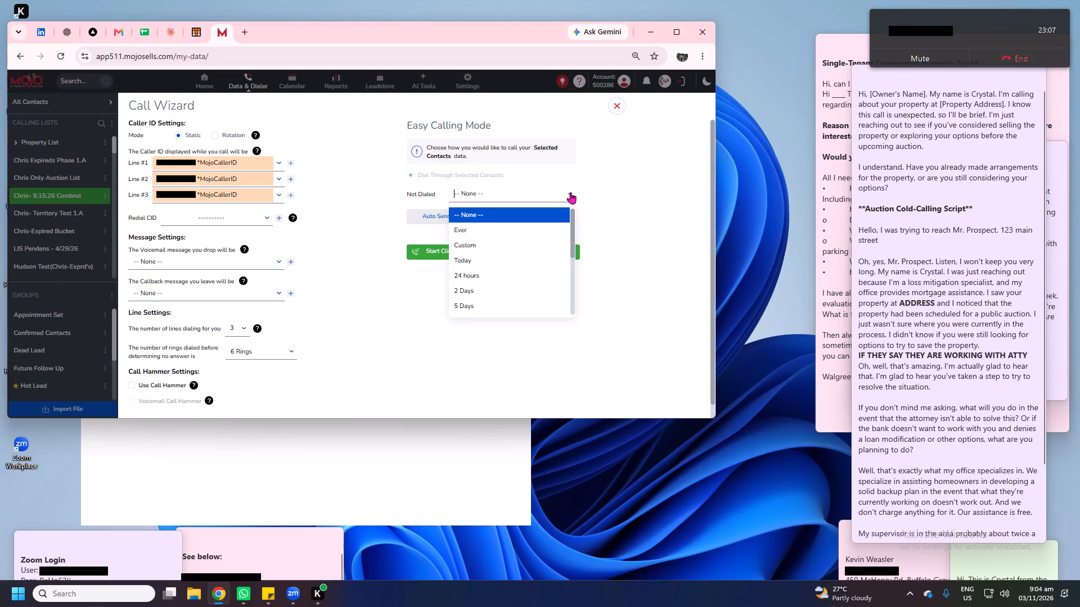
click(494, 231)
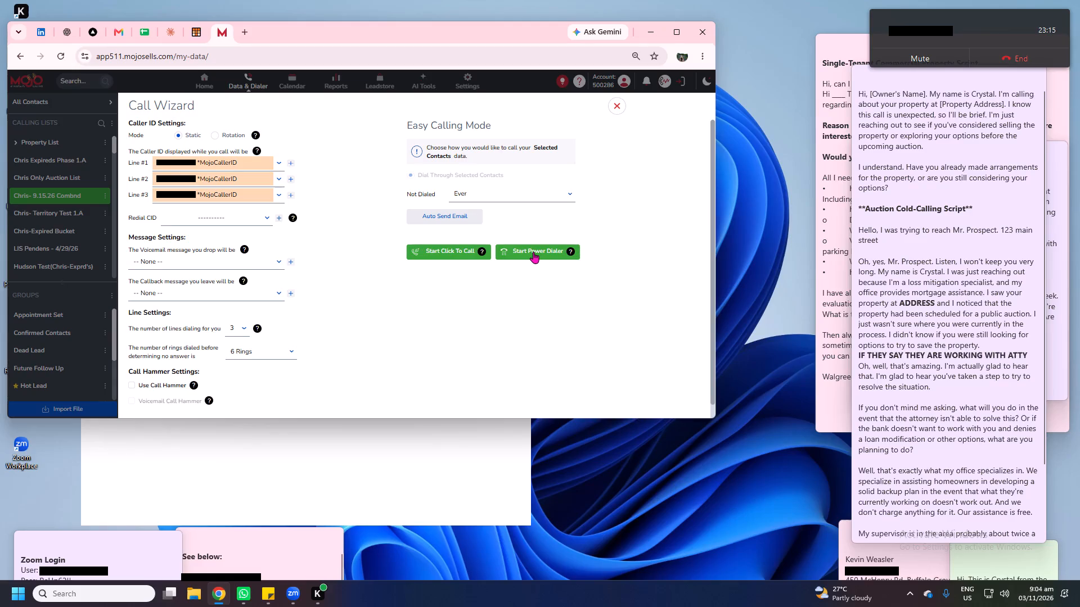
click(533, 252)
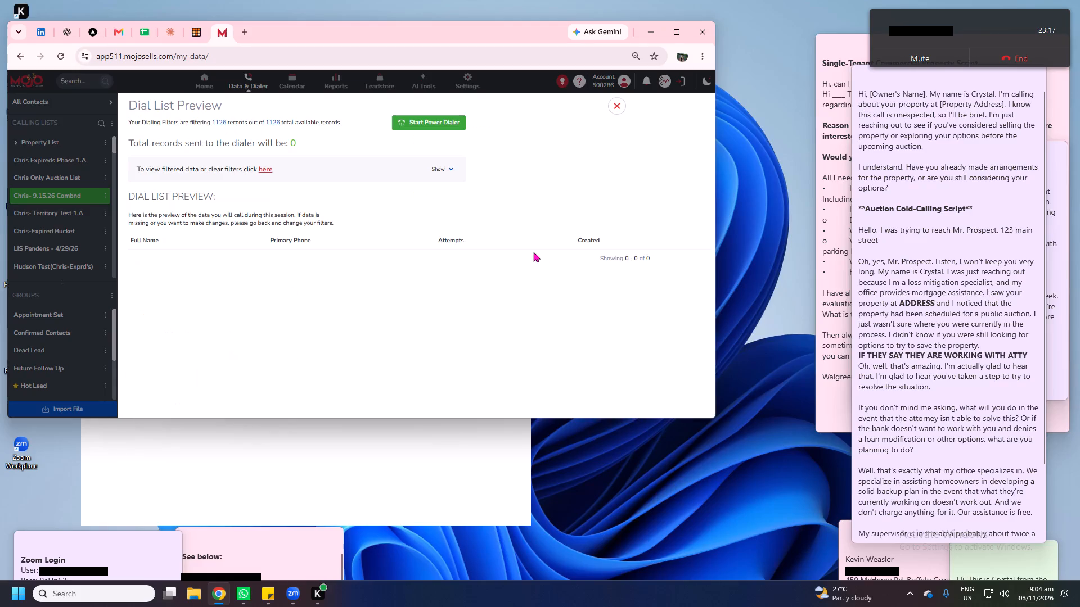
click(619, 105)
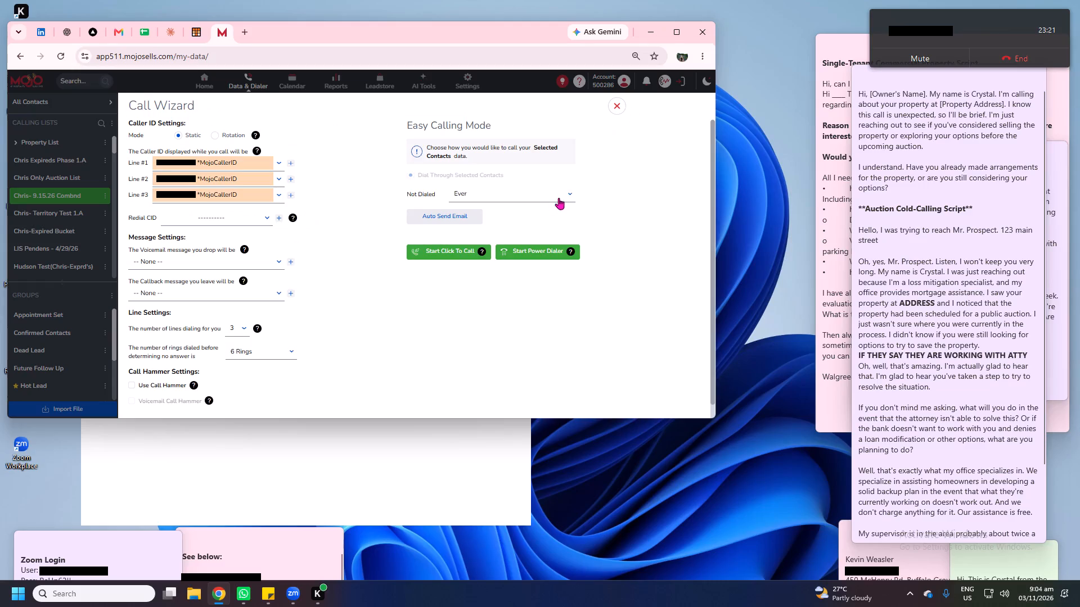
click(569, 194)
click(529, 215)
Start a Power Dialer session on the full Chris- 9.15.26 Combnd list without a Not Dialed restriction.
click(545, 253)
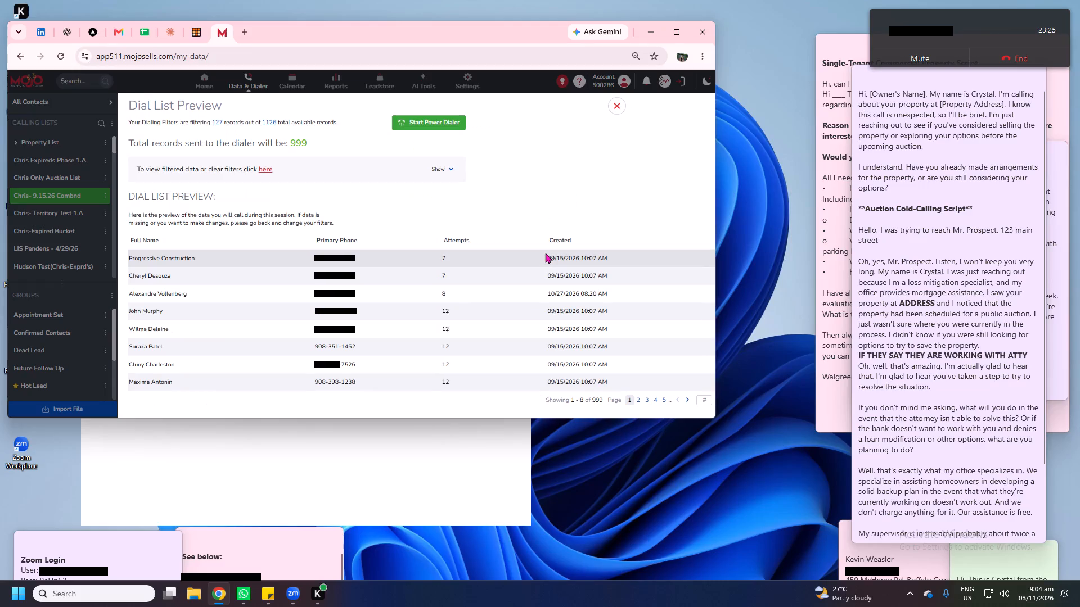
click(430, 123)
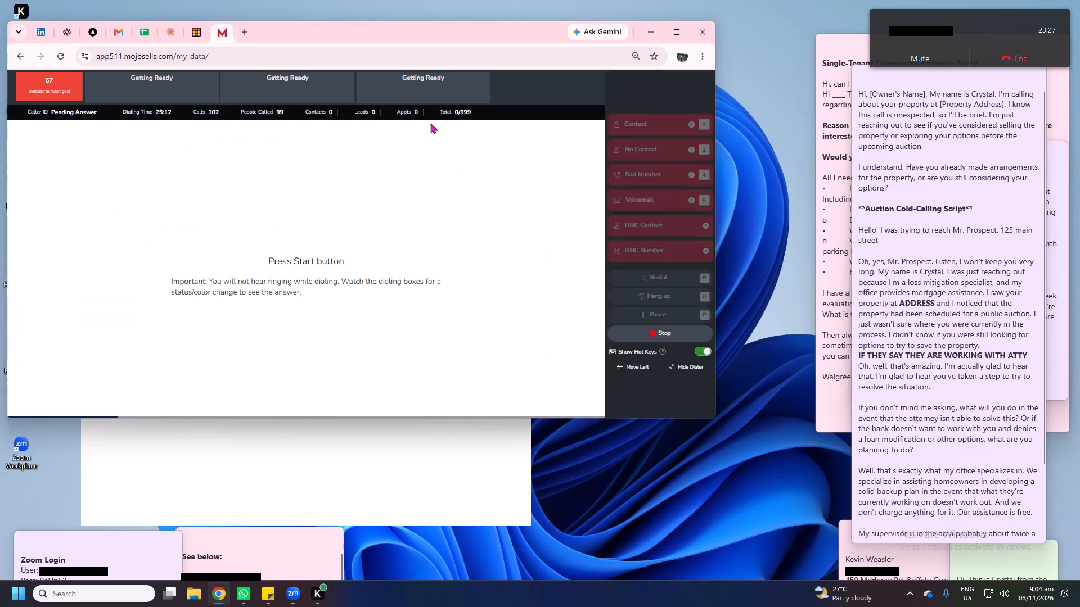
click(307, 227)
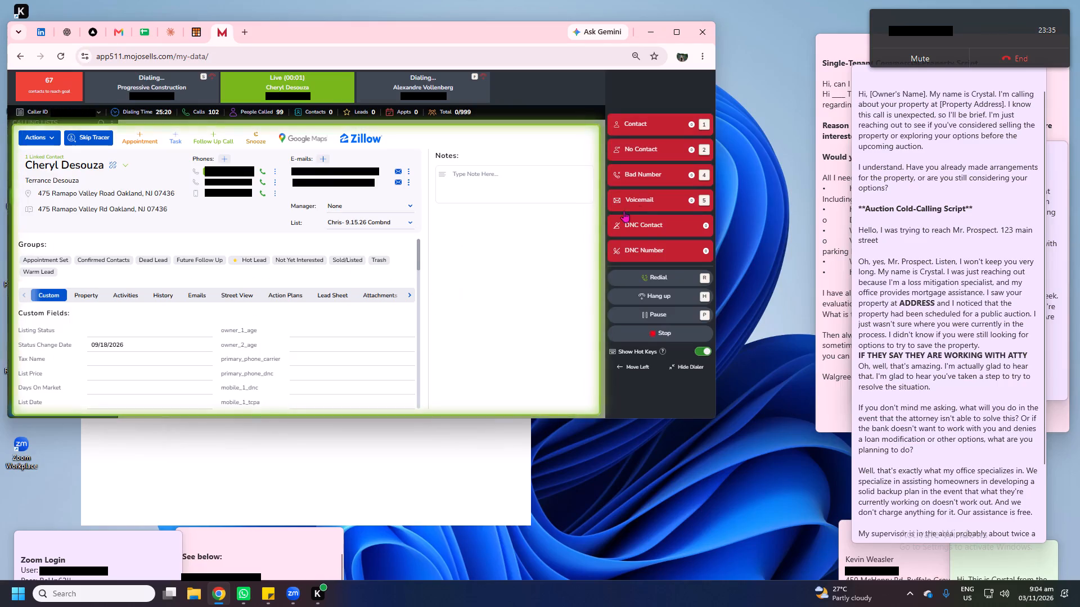
Log the live calls to the Ramapo Valley Road, Poplar Avenue, both Bishop Street and the Hillside Avenue contacts as Voicemail.
click(637, 200)
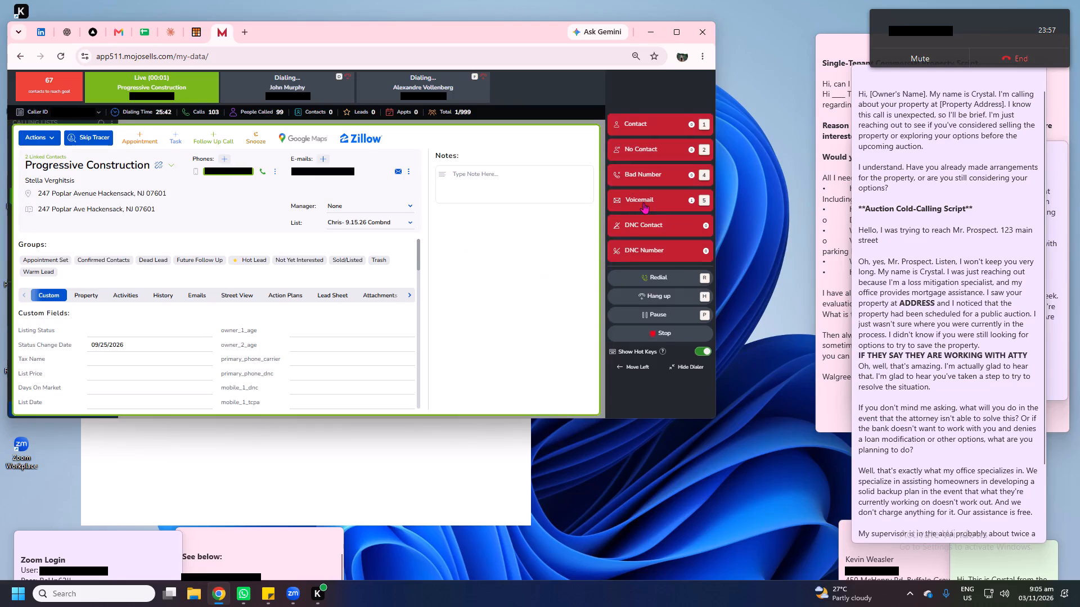
click(643, 202)
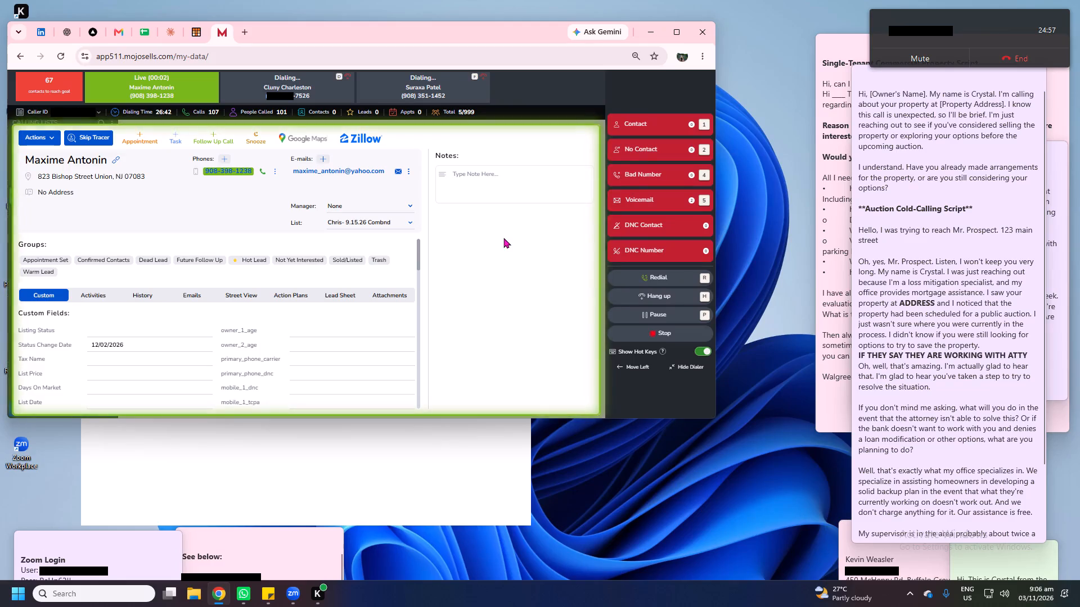
click(646, 204)
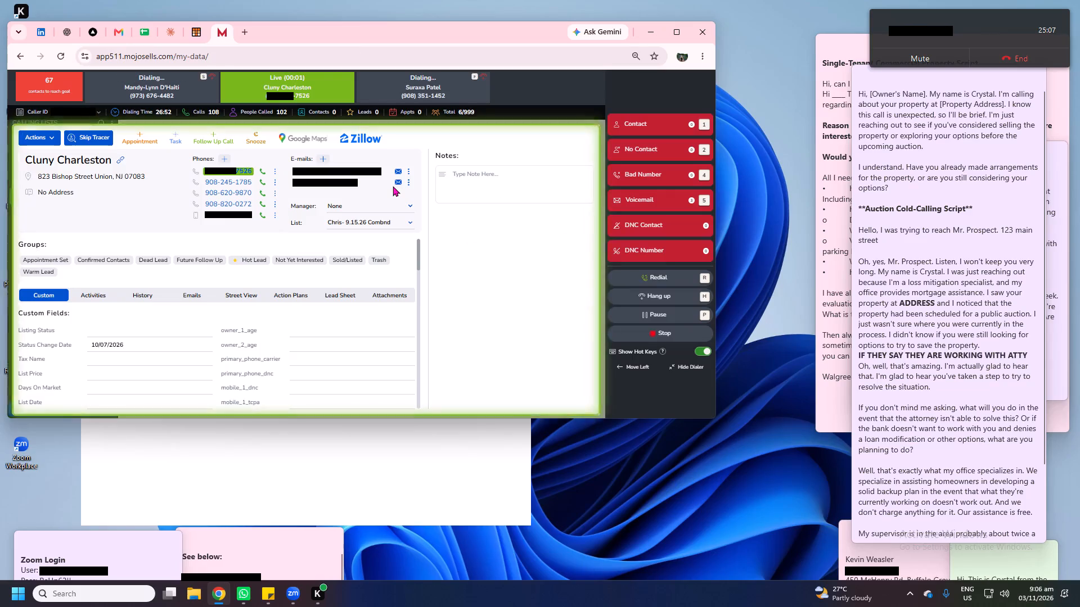
click(633, 195)
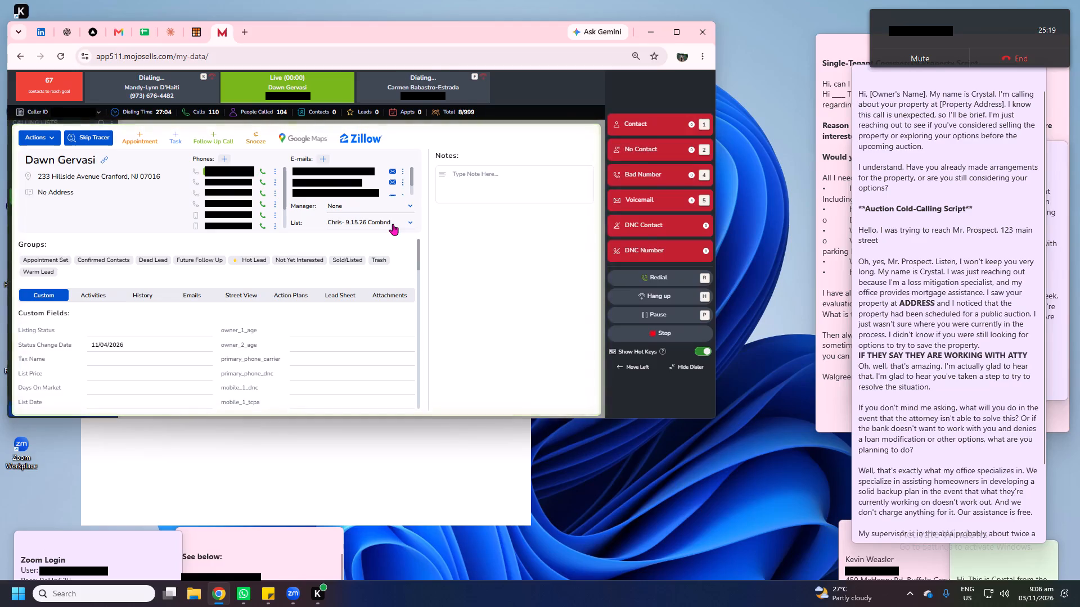
click(650, 200)
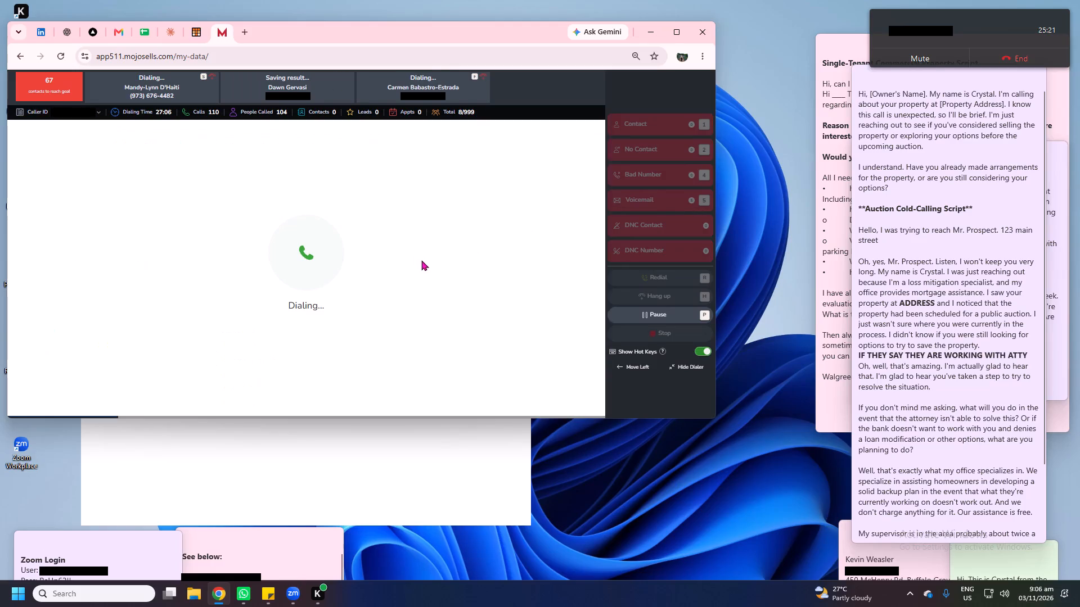
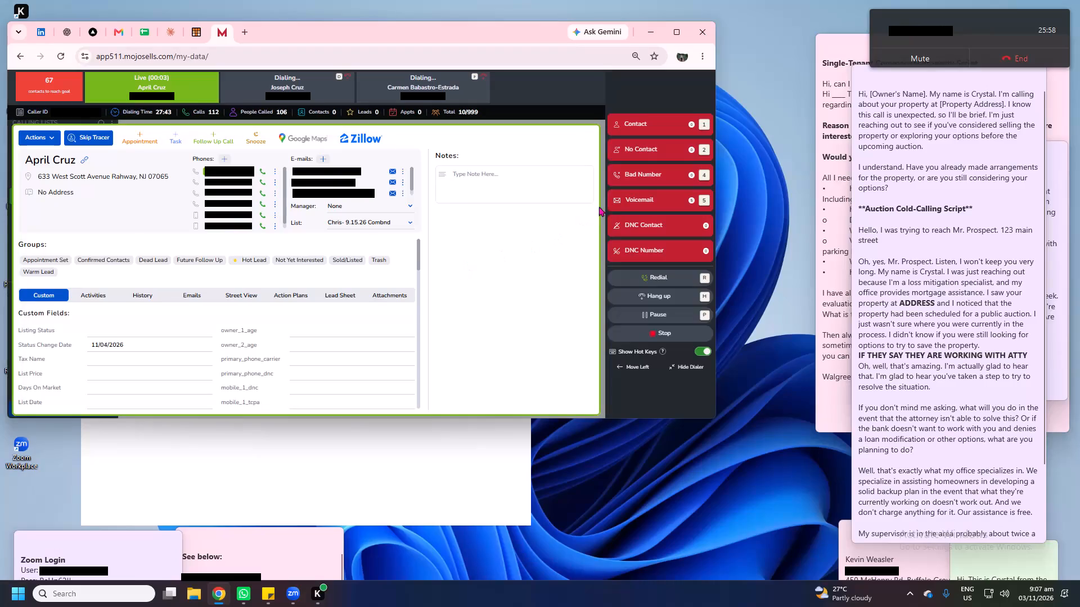
click(627, 196)
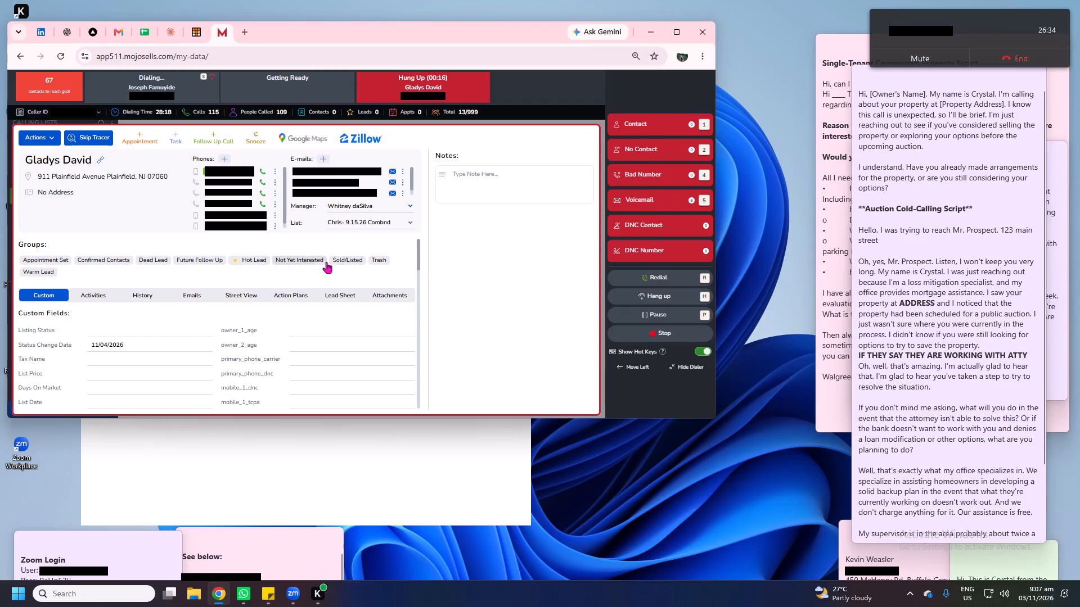
Assign the Plainfield Avenue contact to the Sold/Listed group and log the ended call as Contact.
click(351, 262)
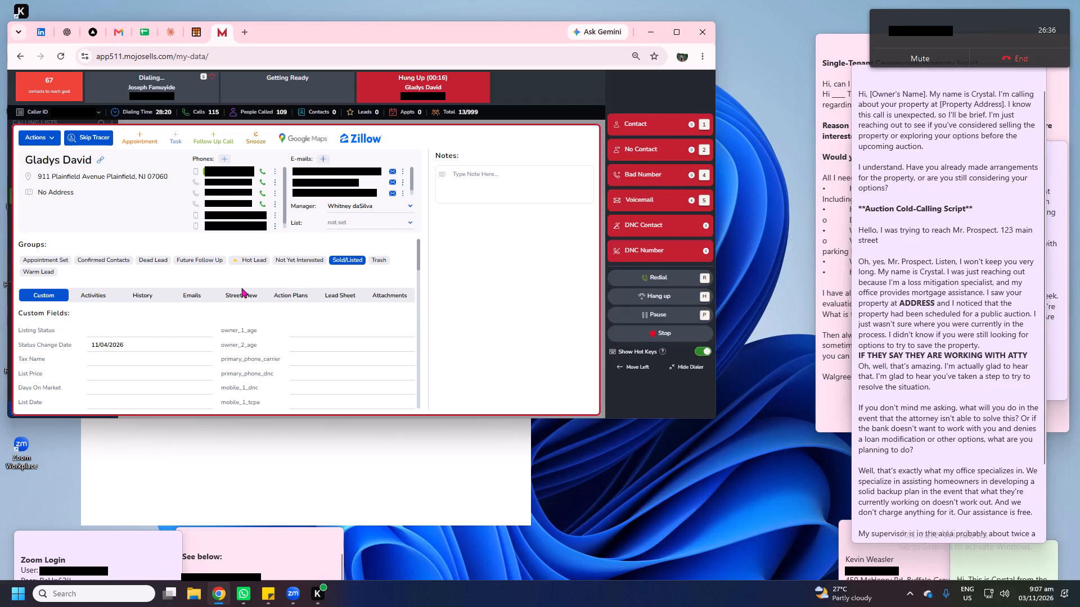
click(659, 125)
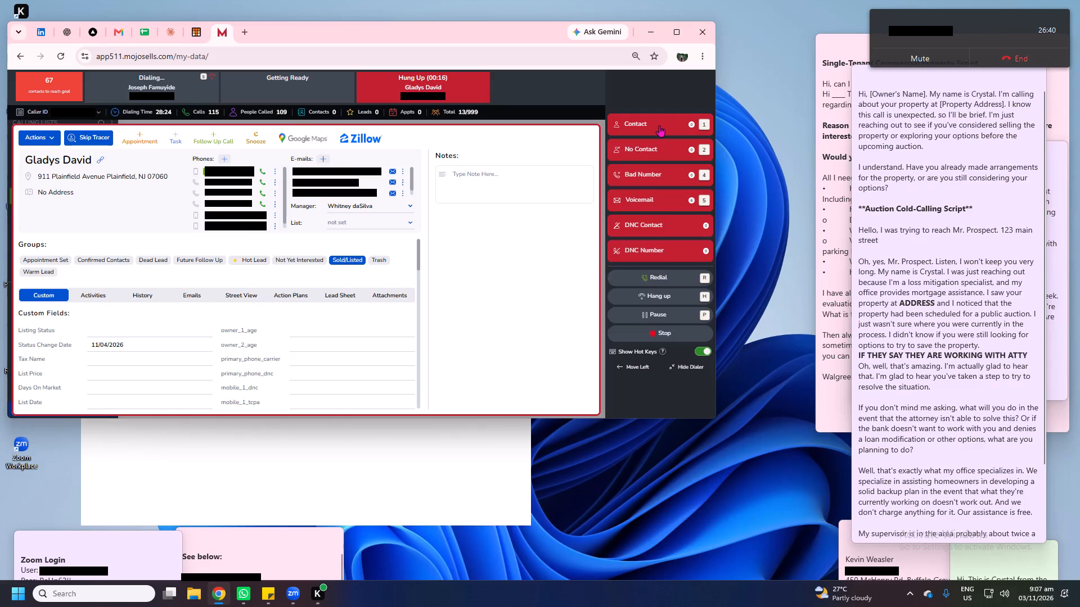
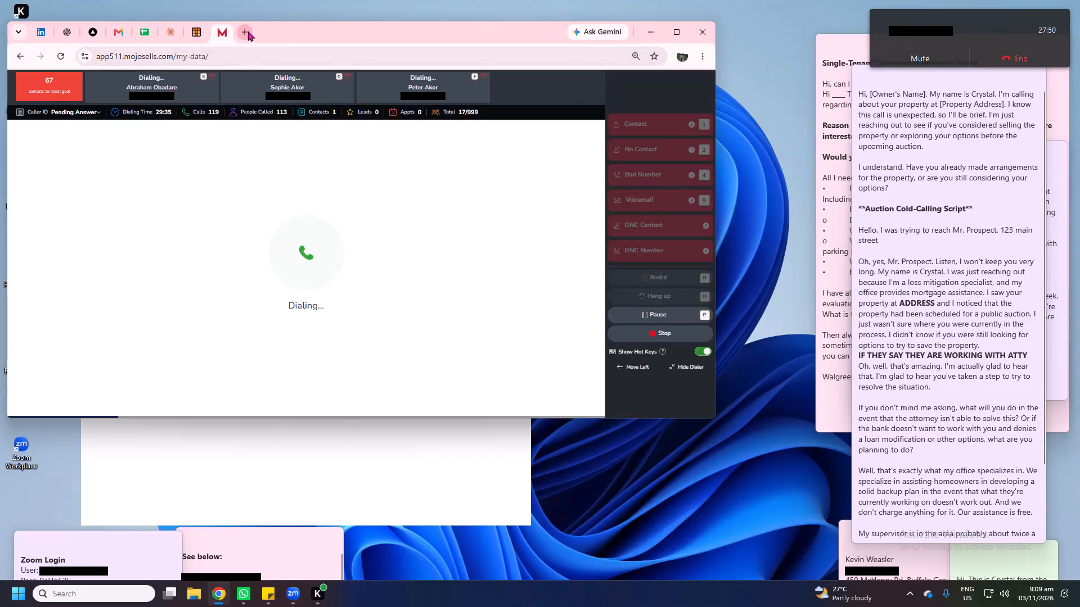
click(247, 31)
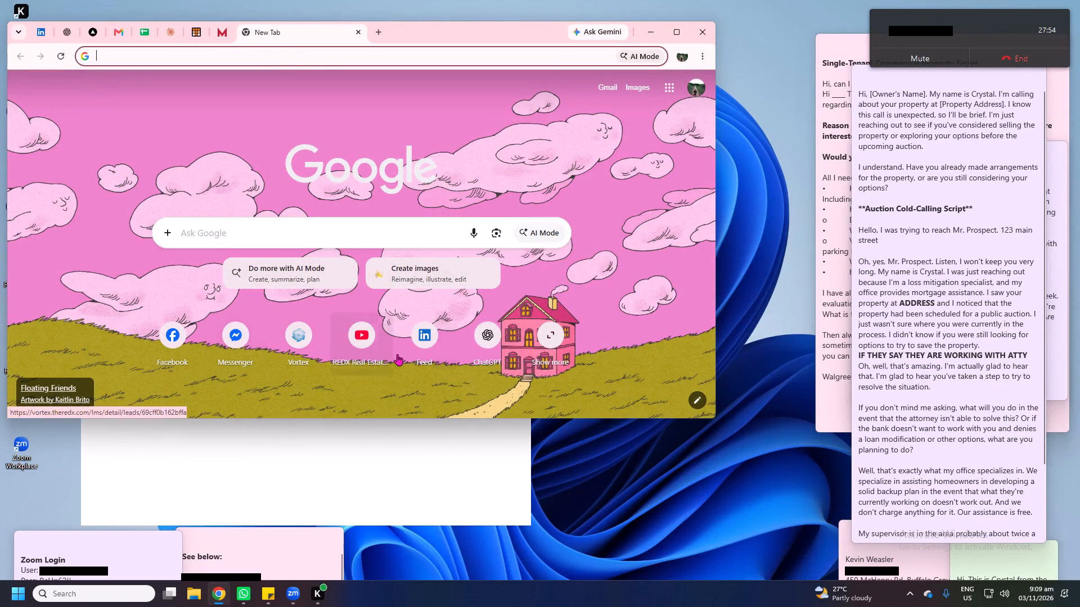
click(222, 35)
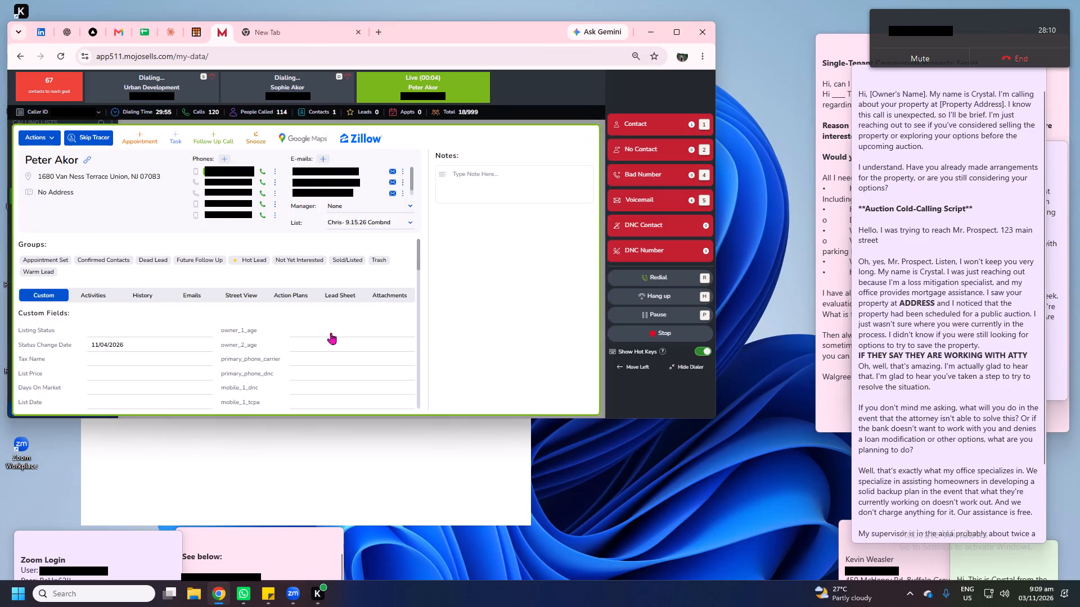
click(374, 142)
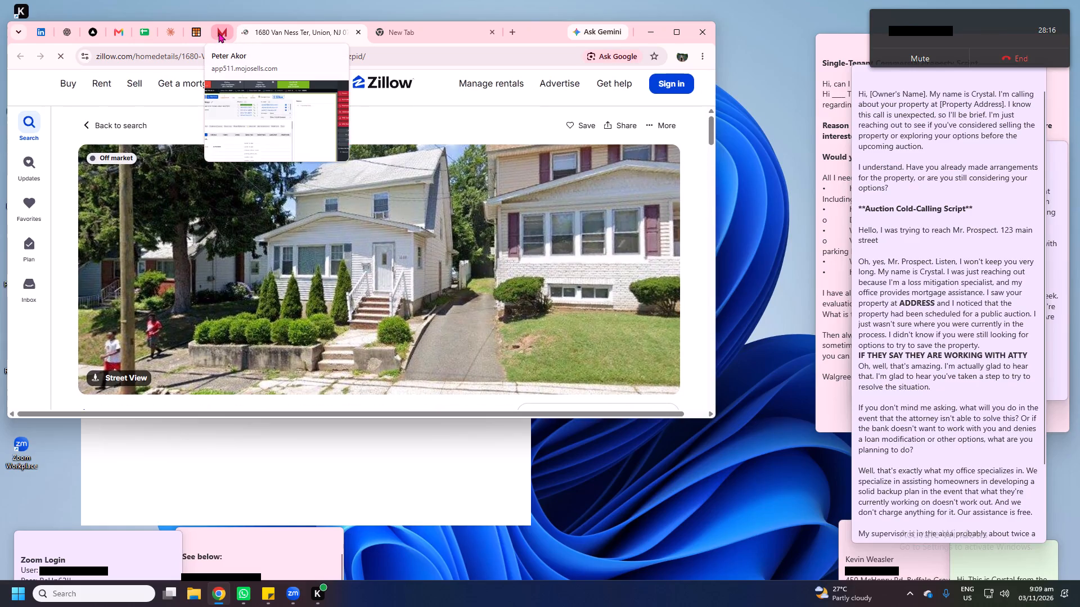
click(218, 33)
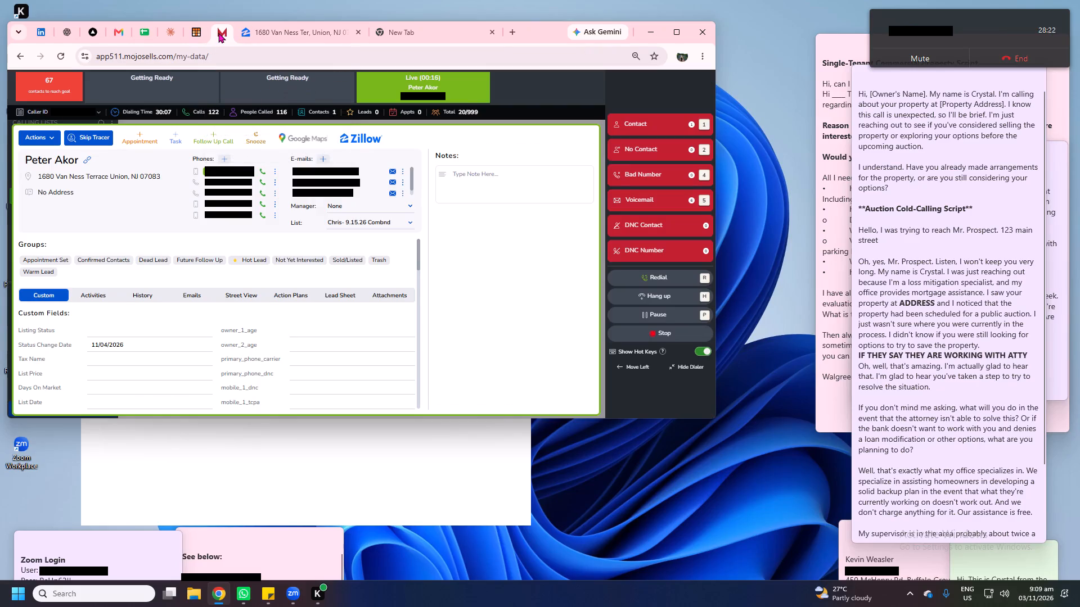
click(651, 201)
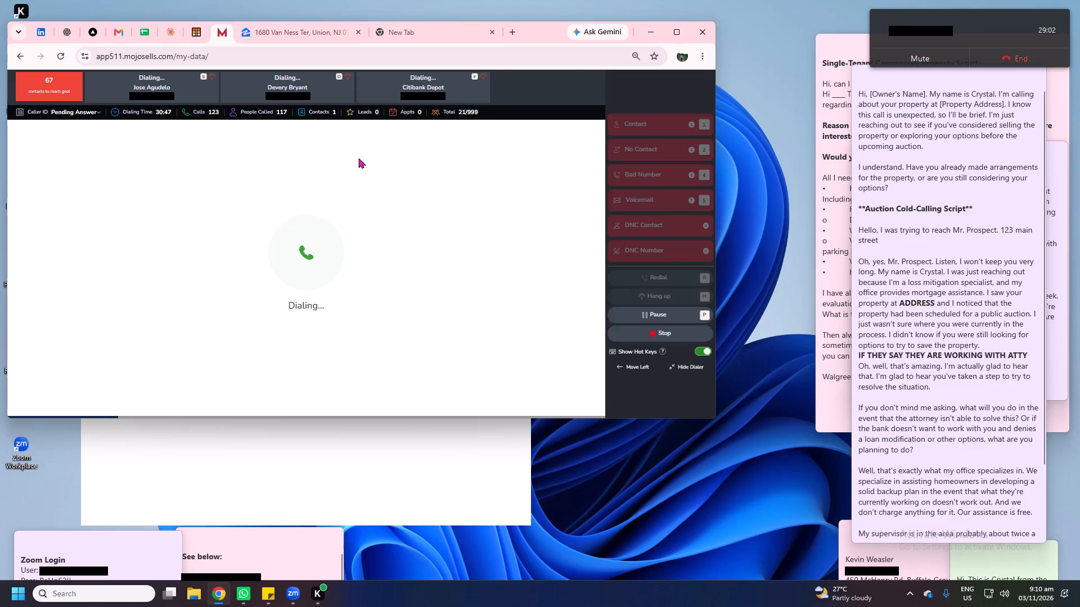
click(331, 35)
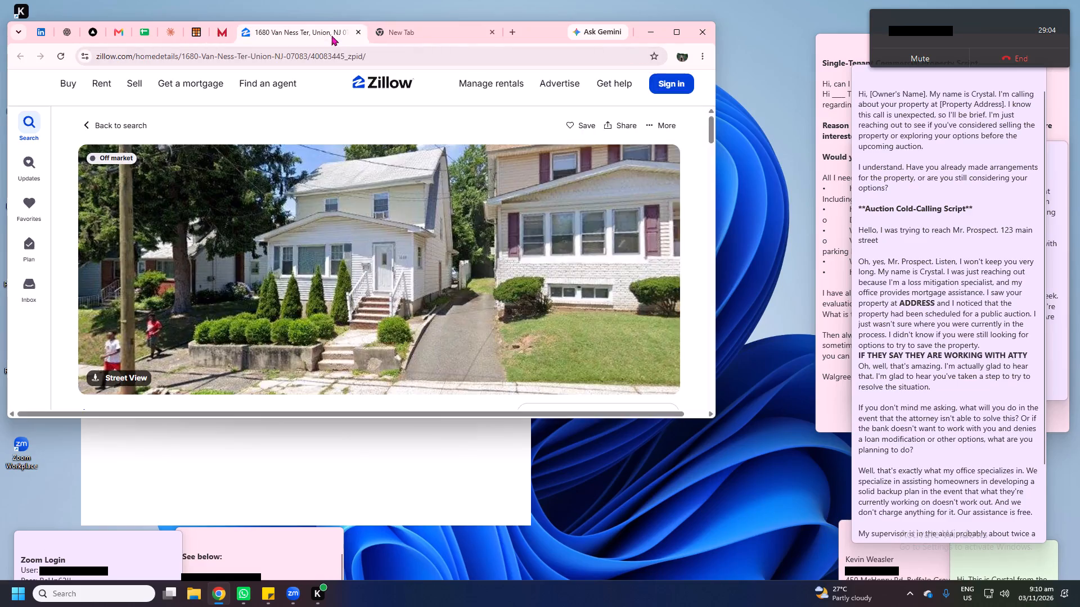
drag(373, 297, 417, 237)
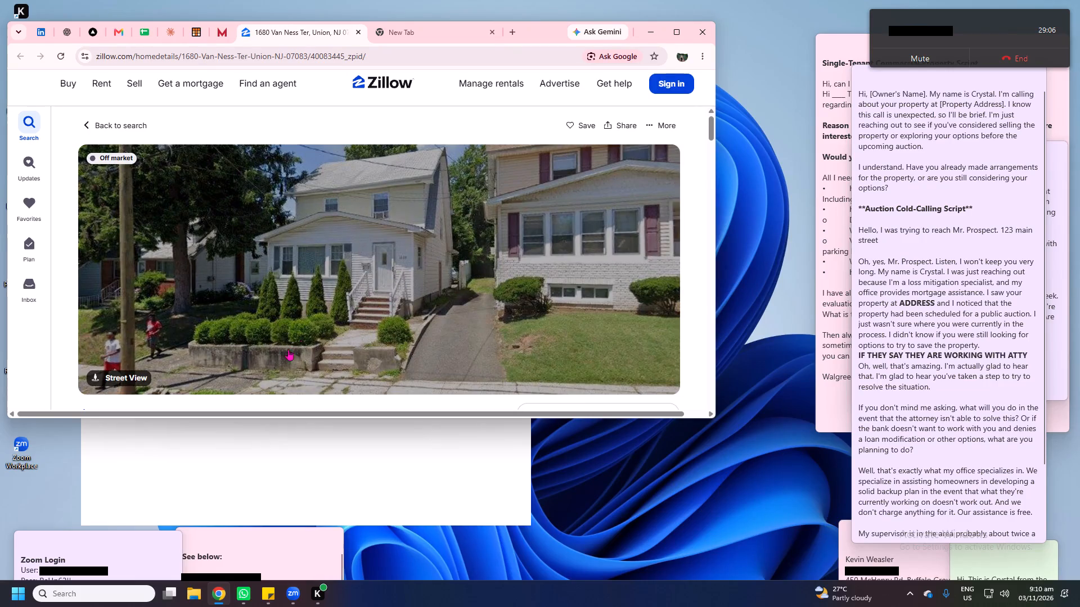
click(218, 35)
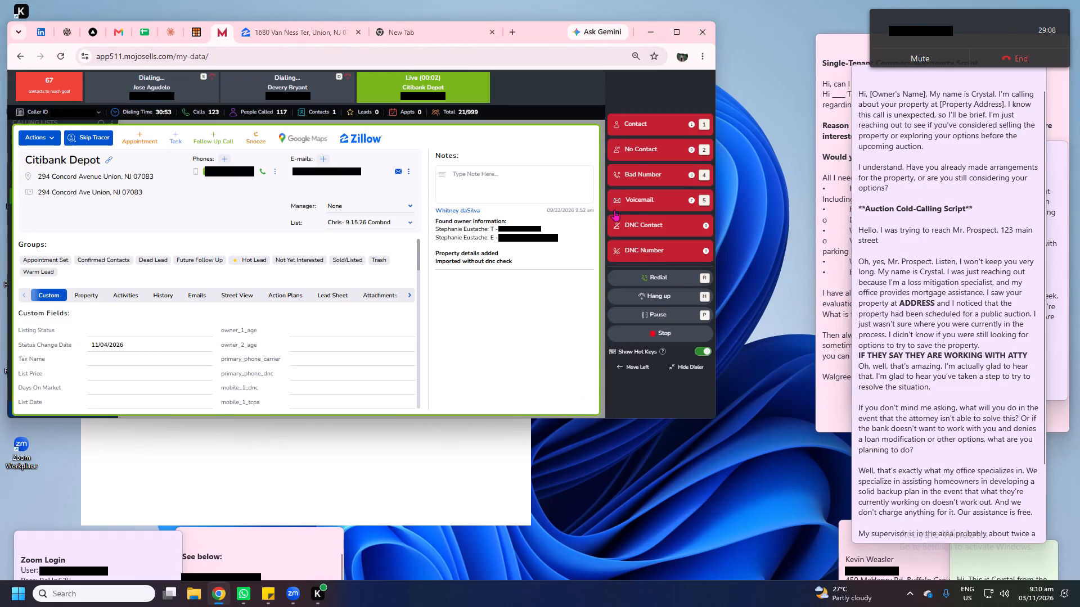
Log the live call to the Citibank Depot contact on Concord Avenue as Voicemail.
click(630, 201)
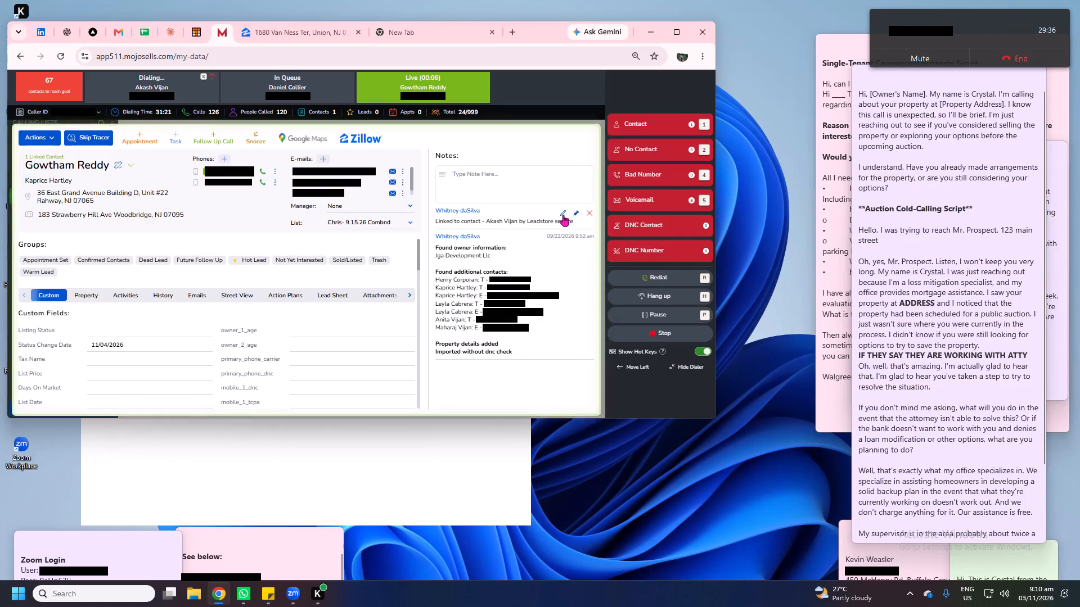
click(357, 33)
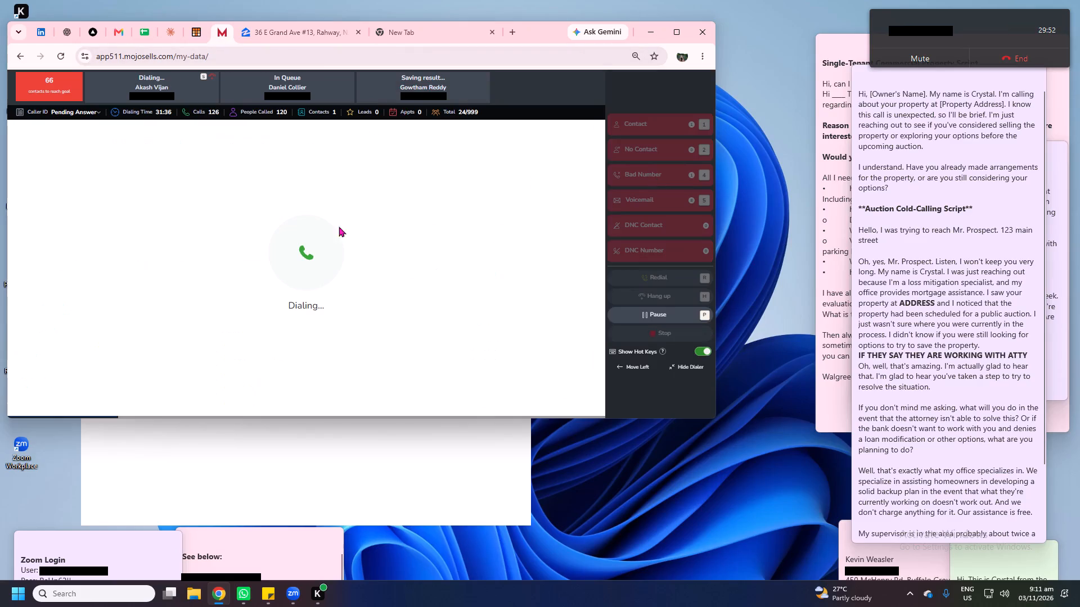
Examine the East Grand Avenue listing on Zillow for its sale status, price and listing details, and return to the dialer.
click(314, 26)
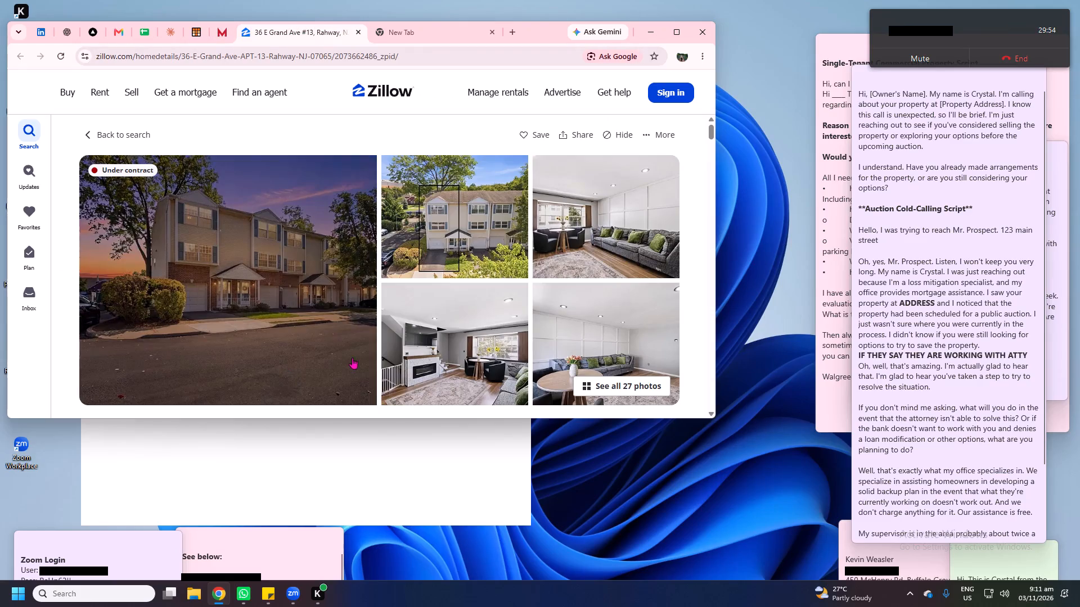
drag(372, 330, 374, 318)
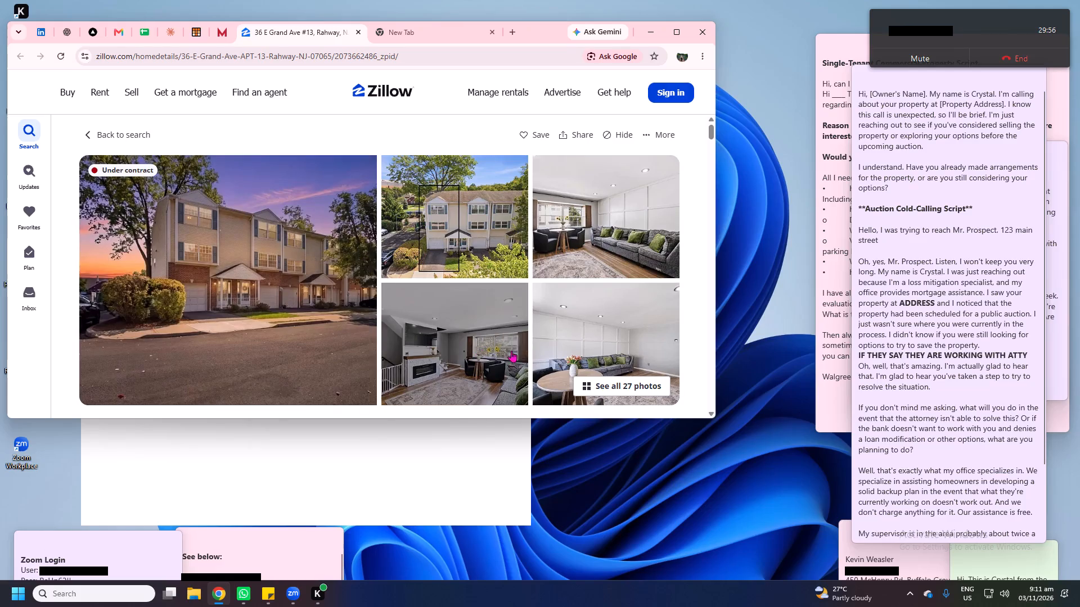
drag(542, 369, 535, 324)
drag(710, 134, 711, 134)
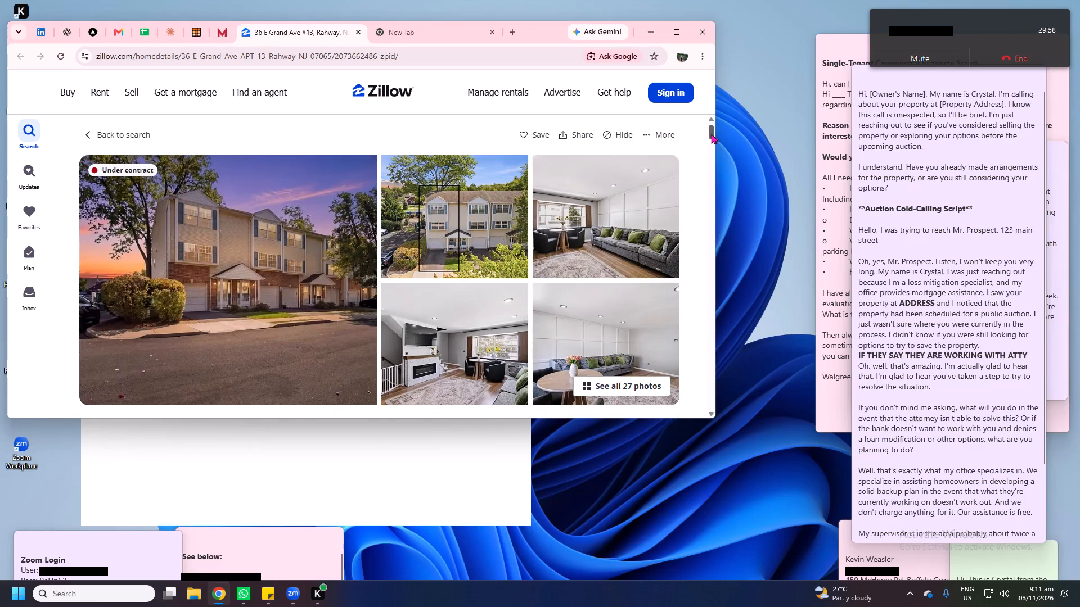
drag(711, 134, 705, 167)
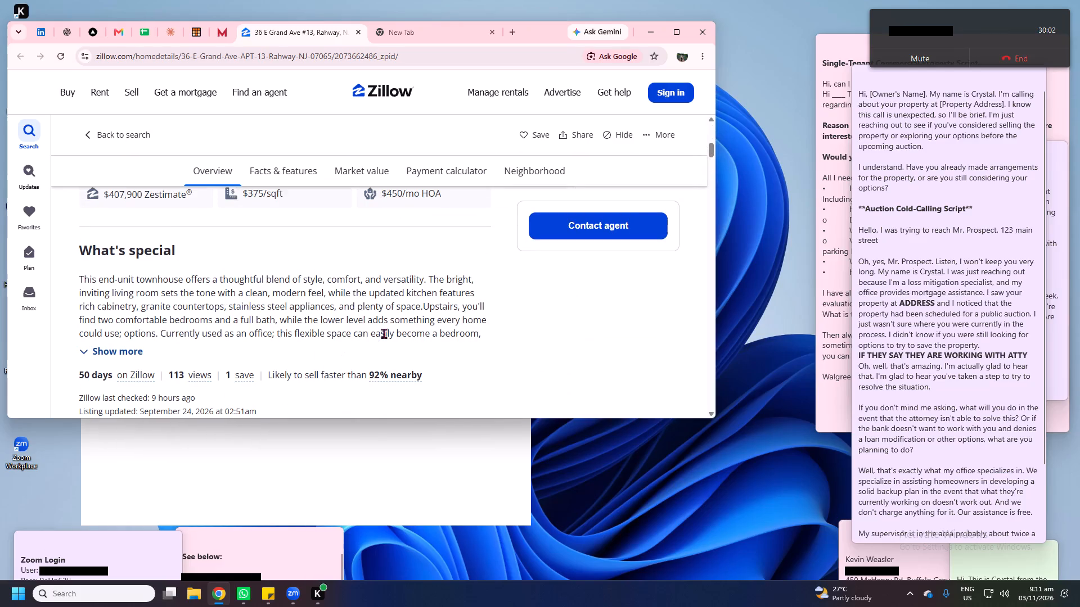
scroll(412, 324, down, 2)
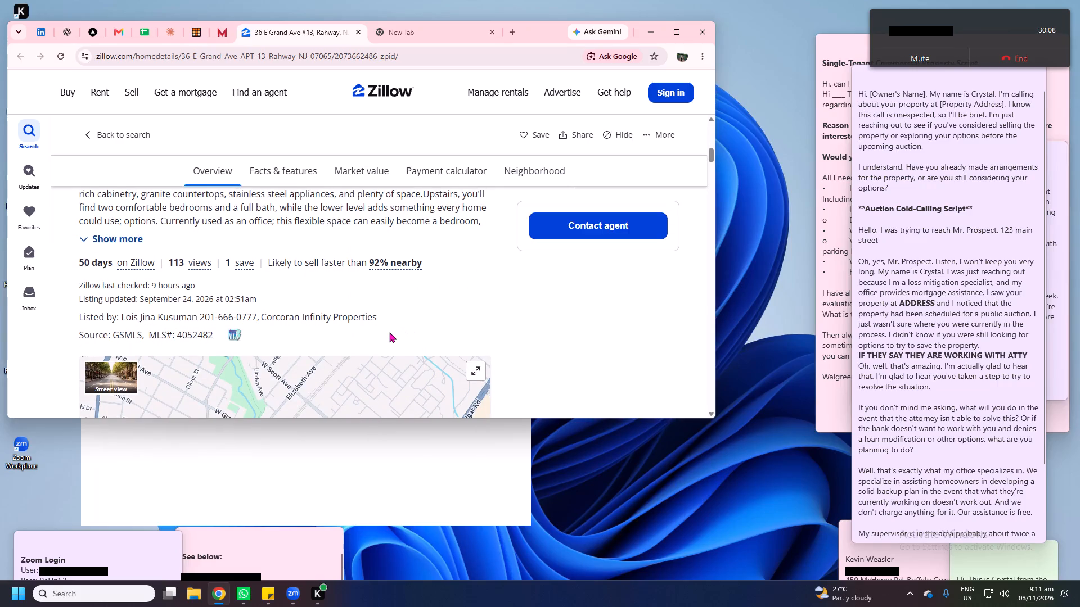
scroll(389, 332, up, 7)
scroll(338, 241, up, 2)
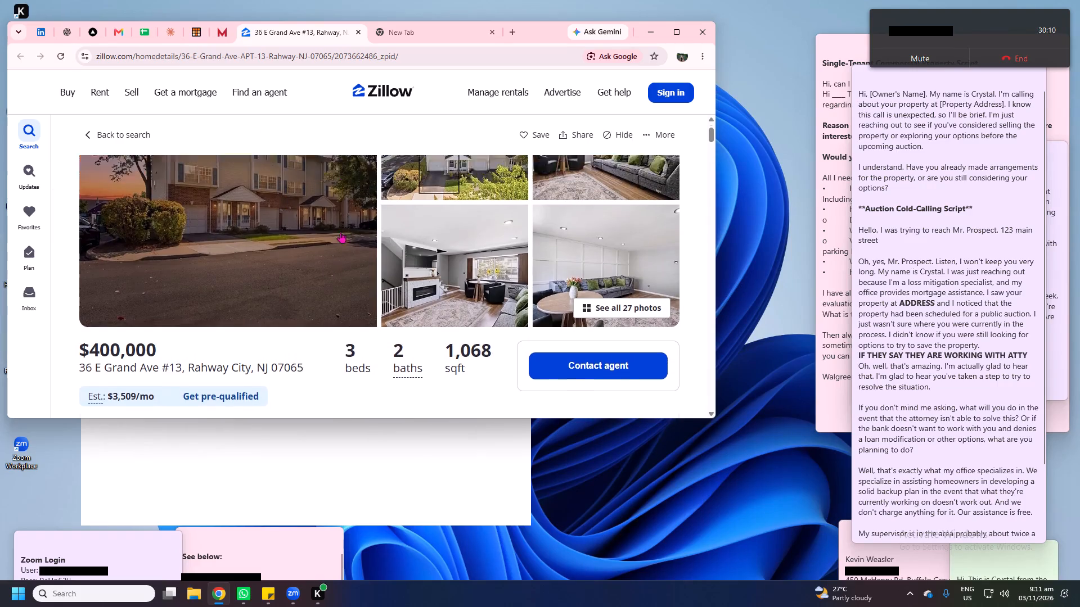
scroll(317, 120, up, 3)
click(226, 30)
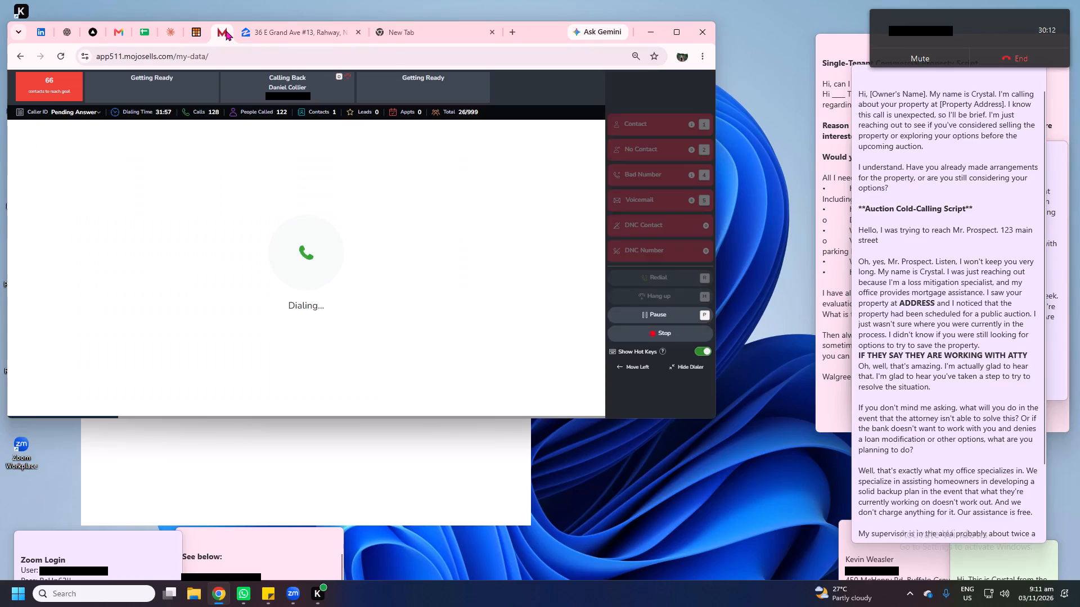
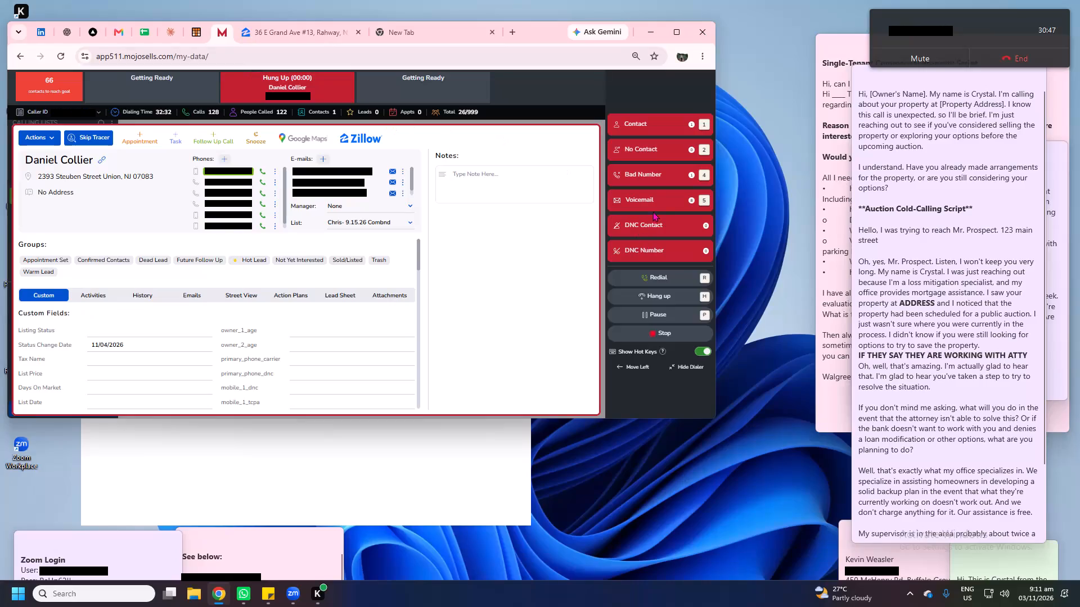
click(655, 202)
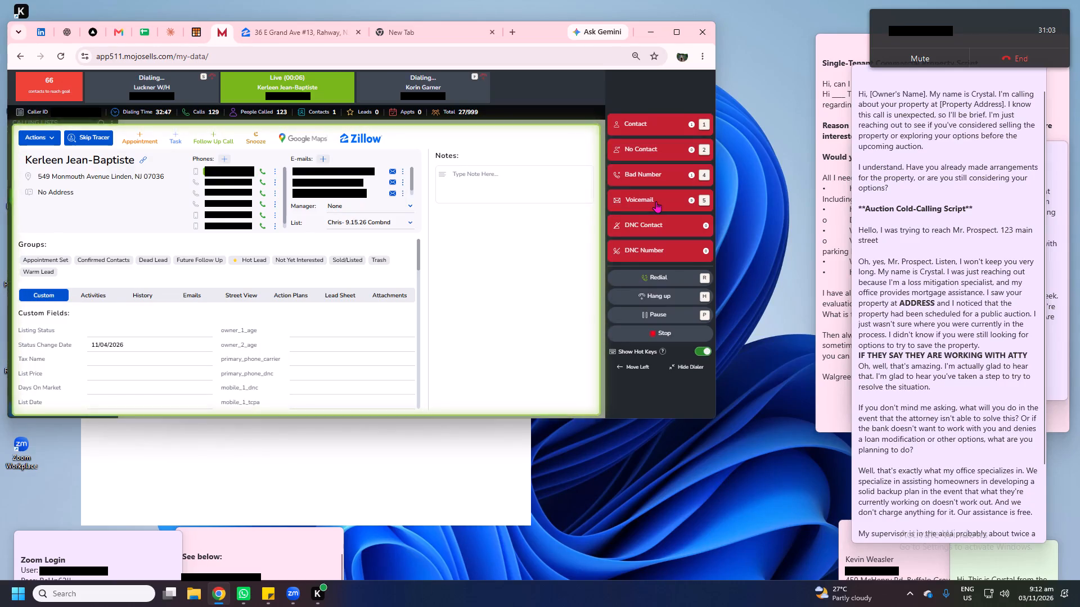
click(647, 201)
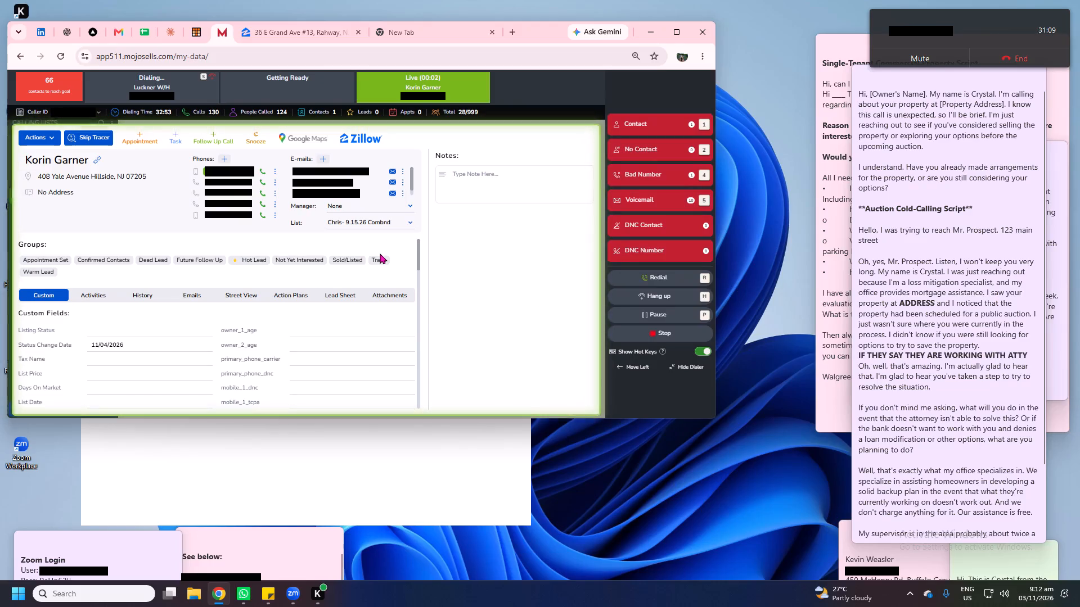
click(663, 203)
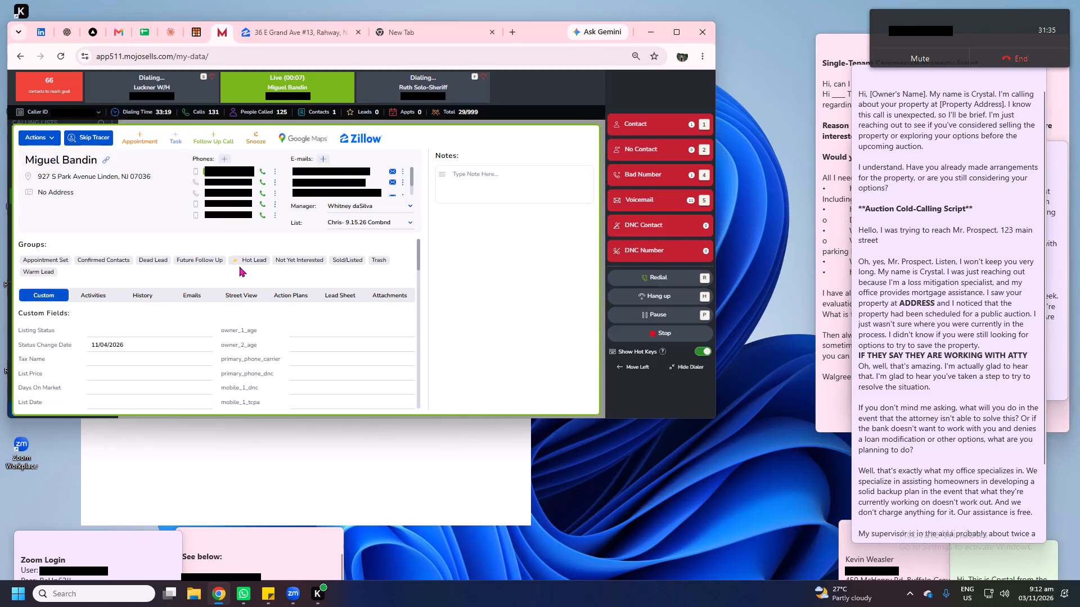
click(651, 203)
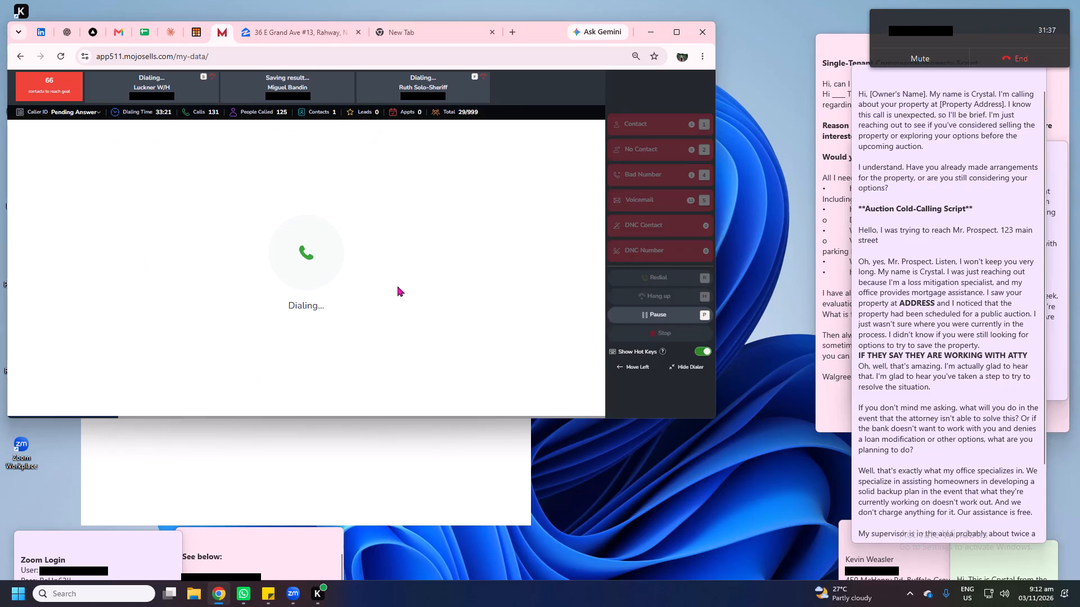
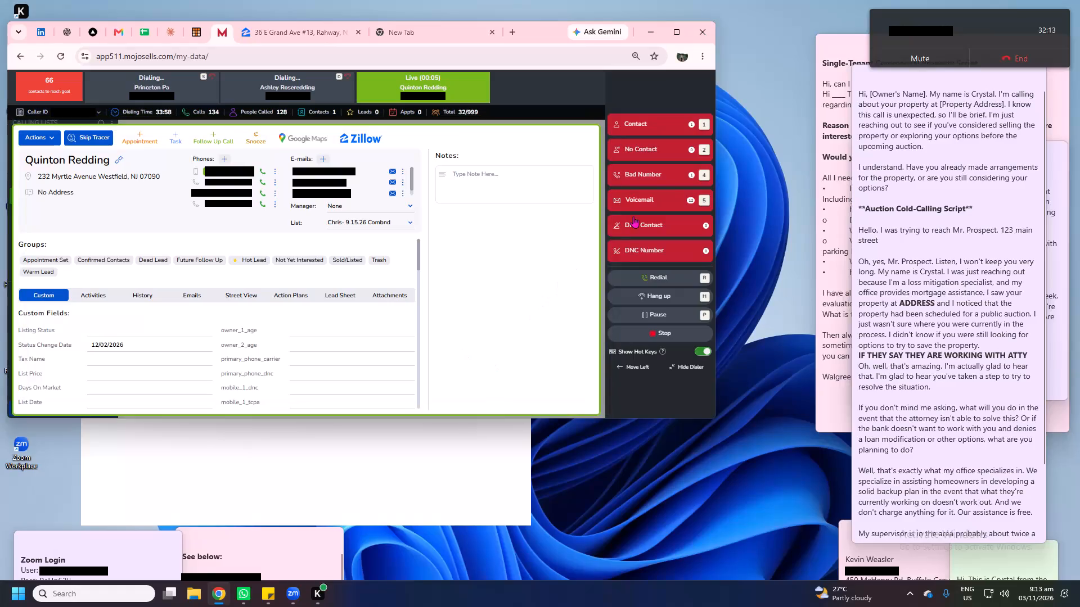
Log the live call to the Myrtle Avenue contact in Westfield as Voicemail.
click(649, 194)
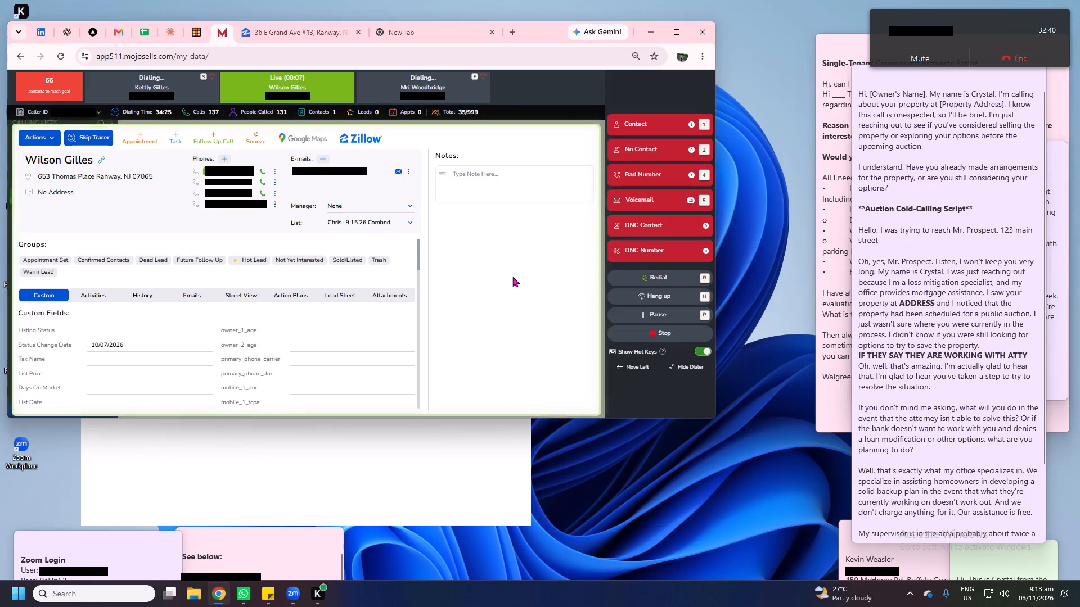
click(664, 192)
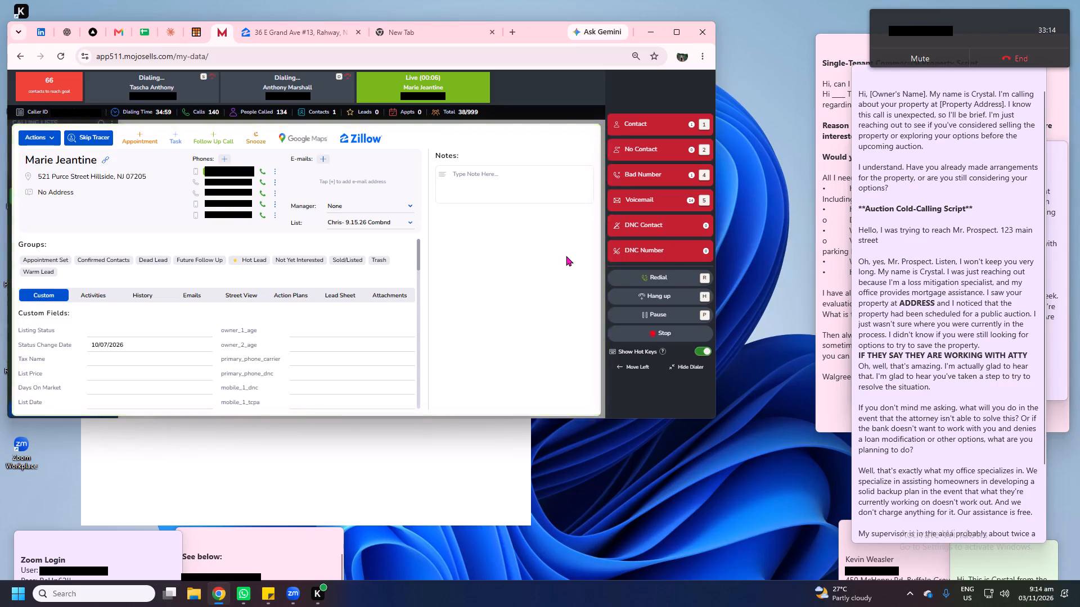
click(640, 206)
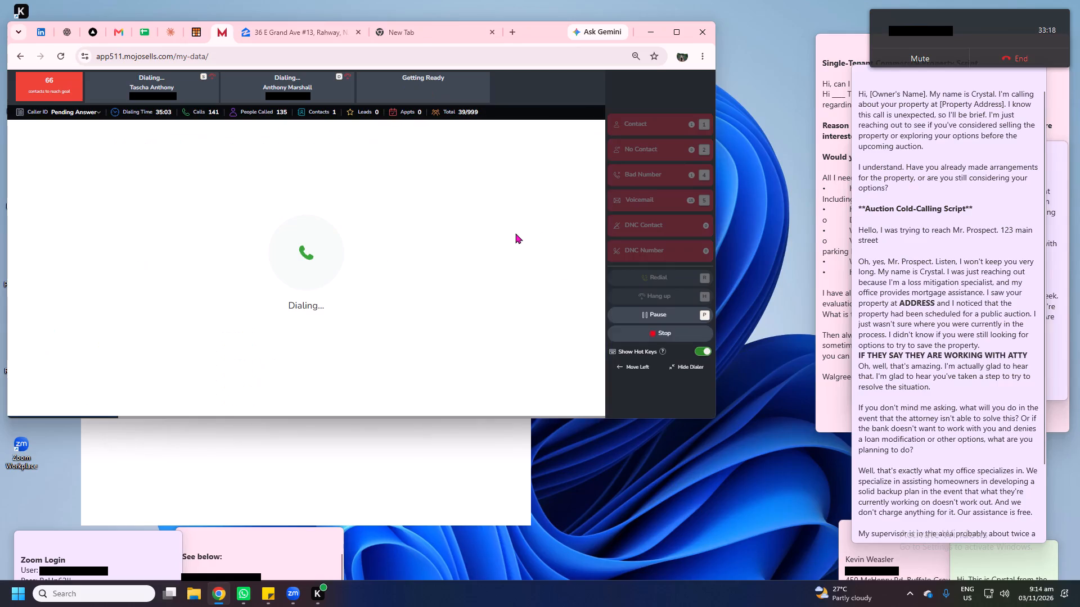
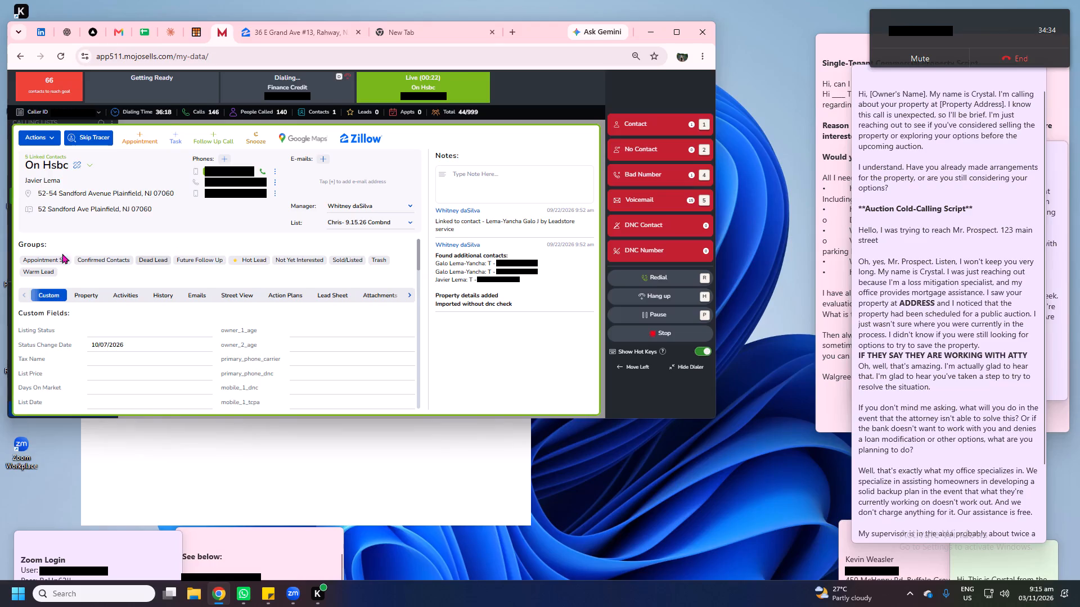
click(37, 179)
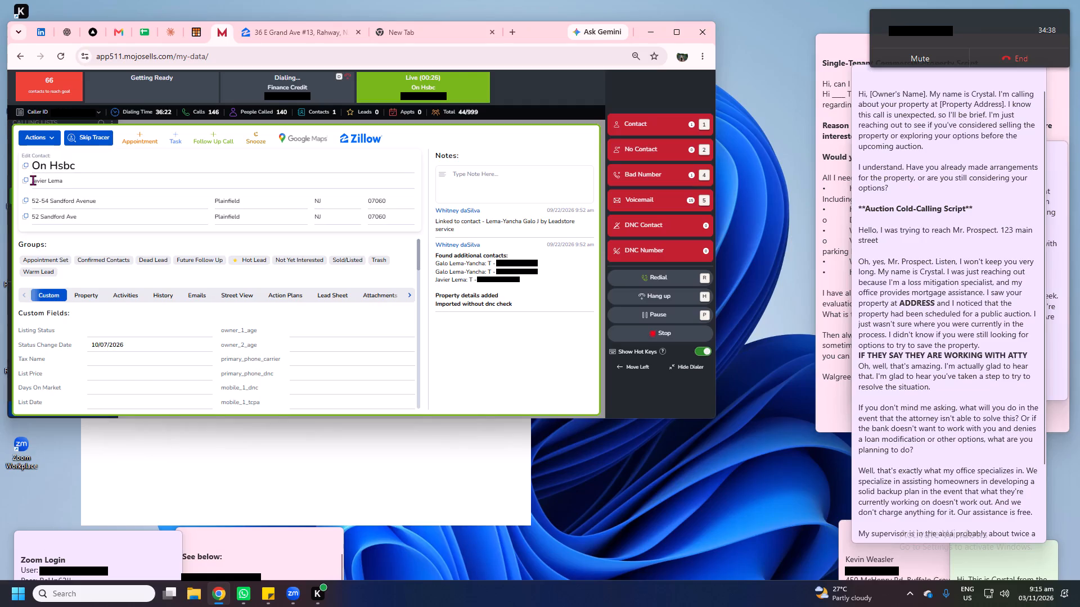
drag(33, 180, 88, 180)
key(ctrl+c)
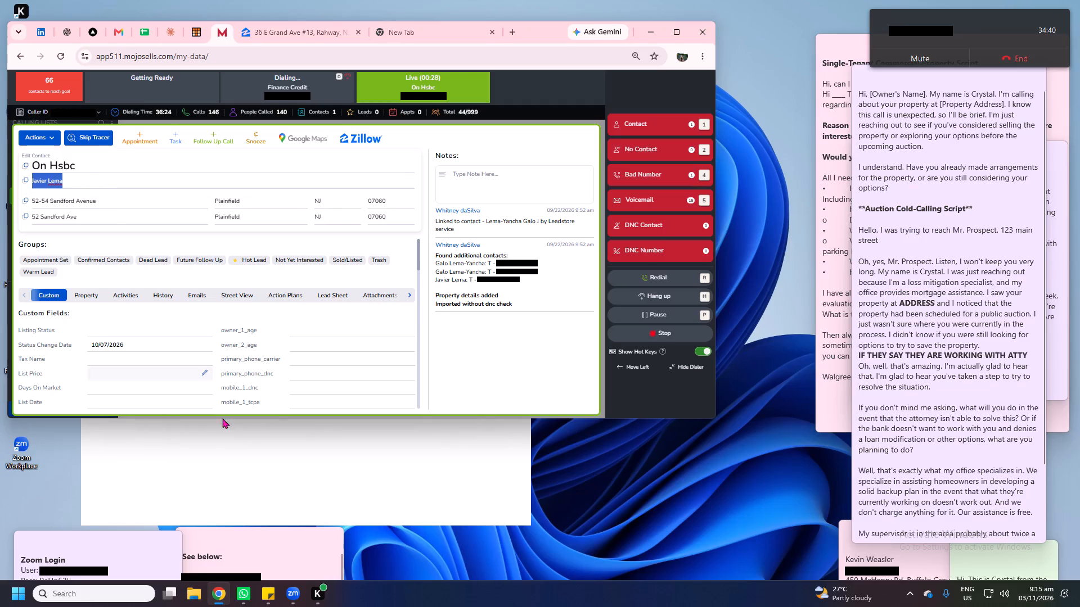
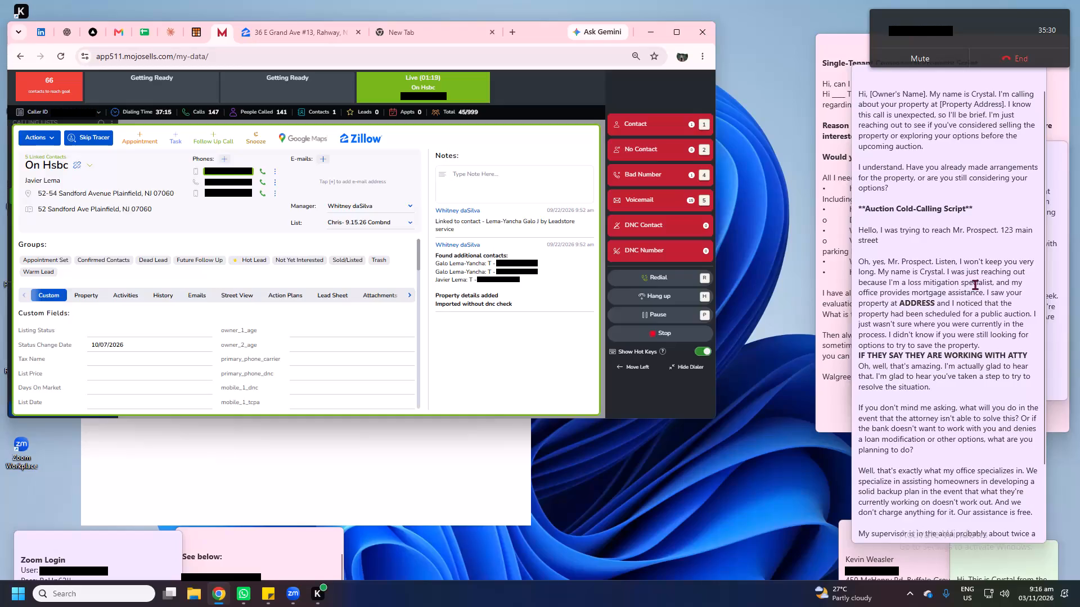
scroll(975, 284, down, 1)
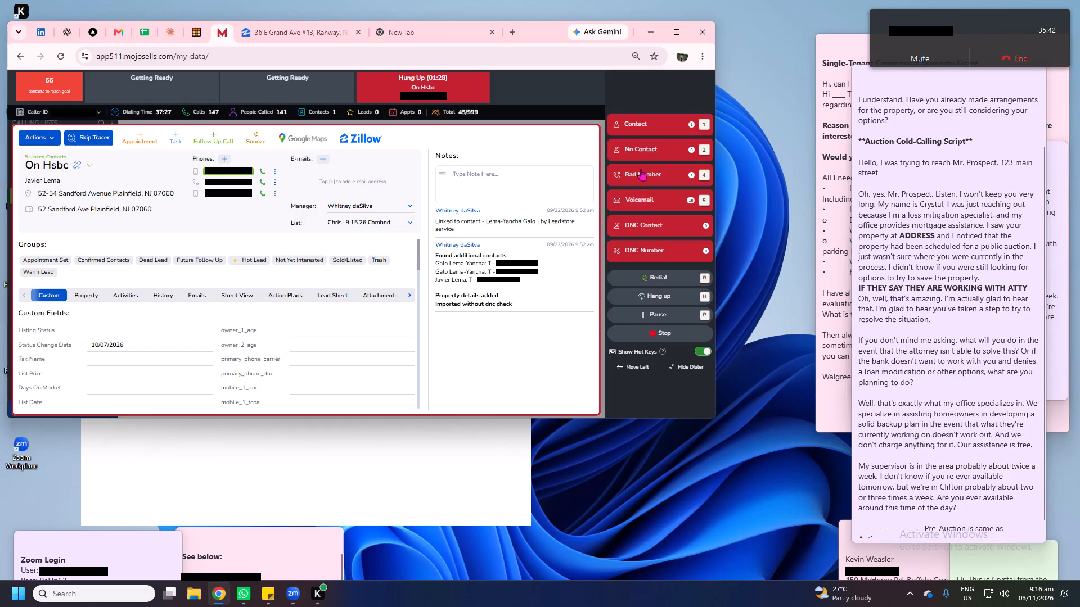
click(643, 124)
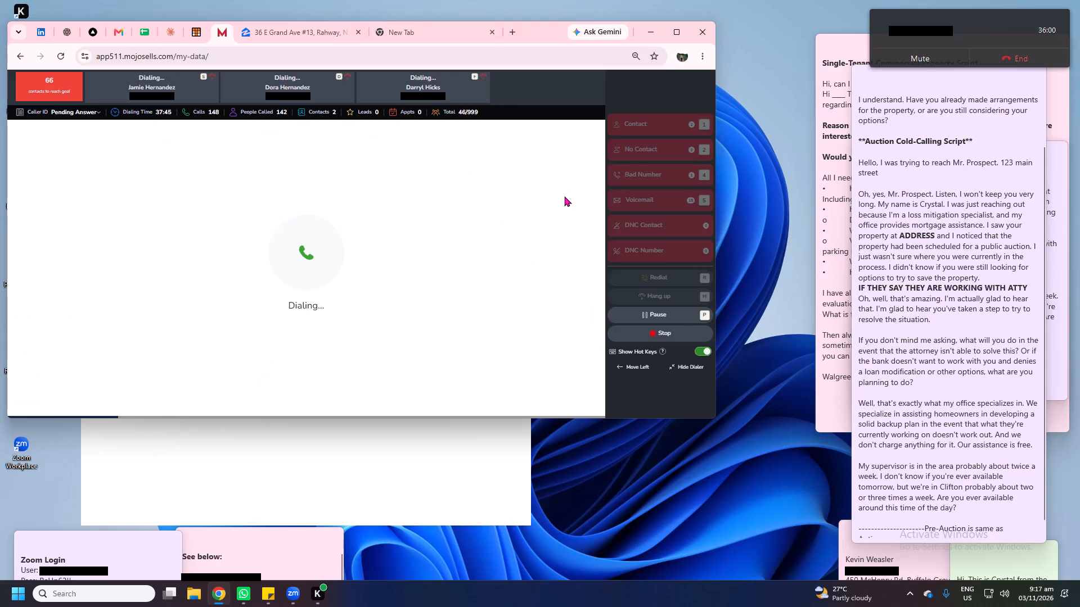
Switch to WhatsApp while the dialer calls the next contacts.
click(244, 595)
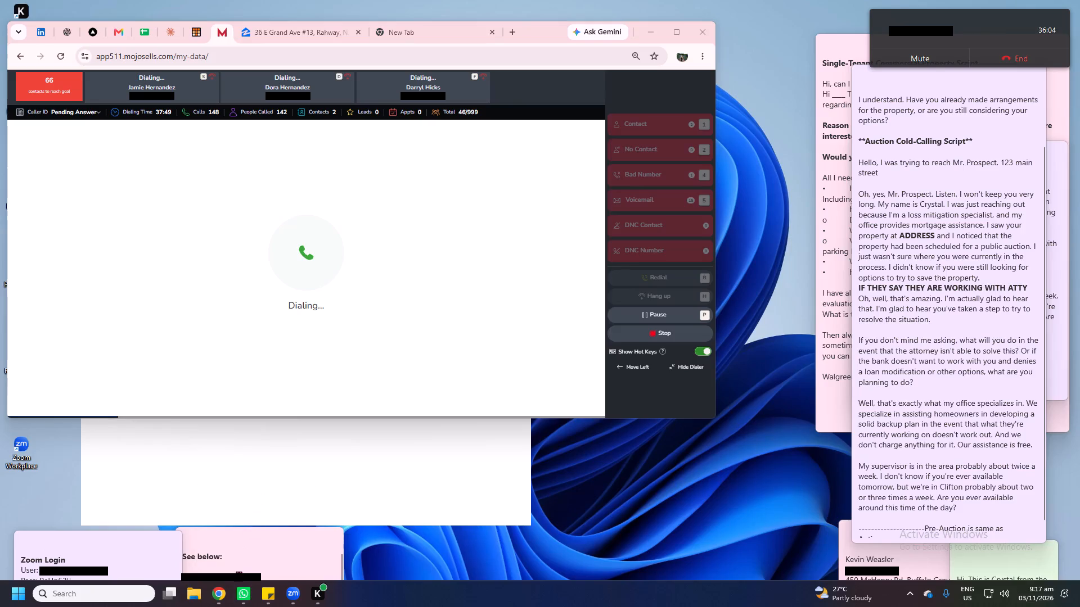
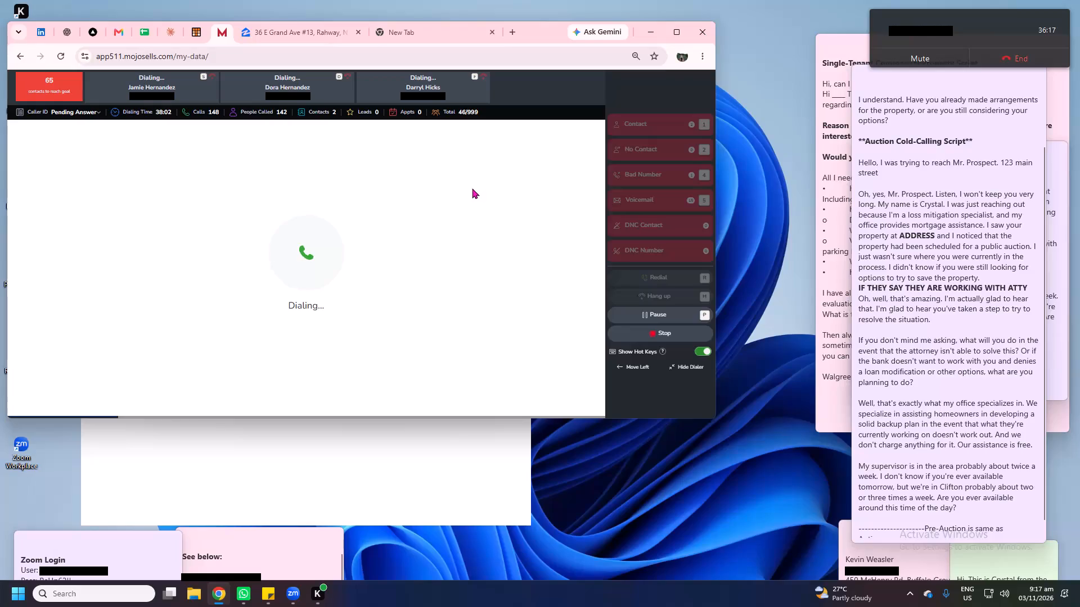
Stop the current dialing session on the Chris- 9.15.26 Combnd list.
click(659, 333)
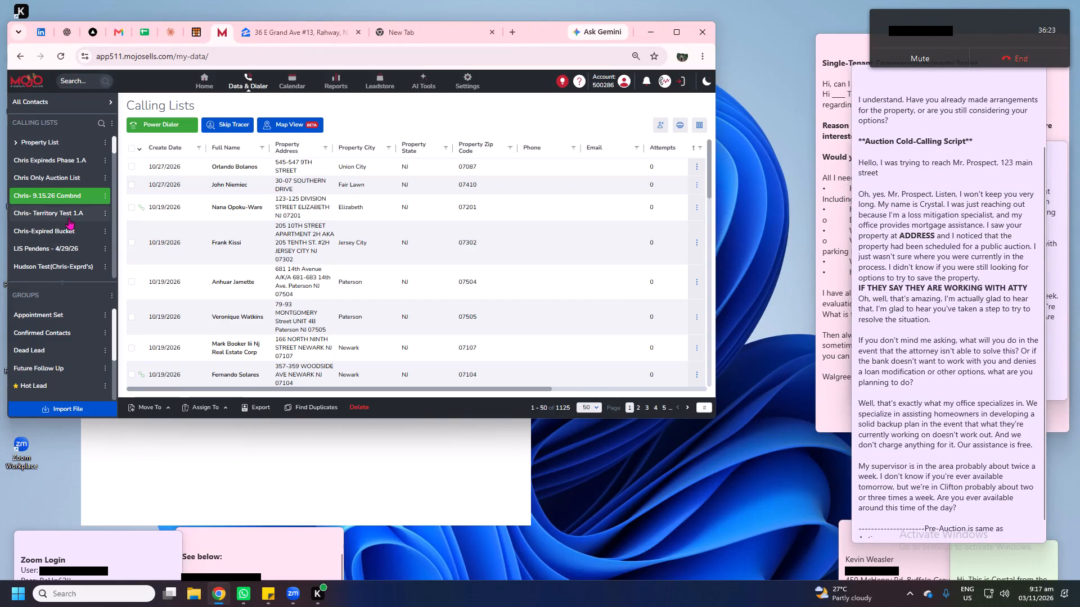
Sort the Chris- Territory Test 1.A list by fewest attempts and start a Power Dialer session on it with the existing call settings.
click(69, 218)
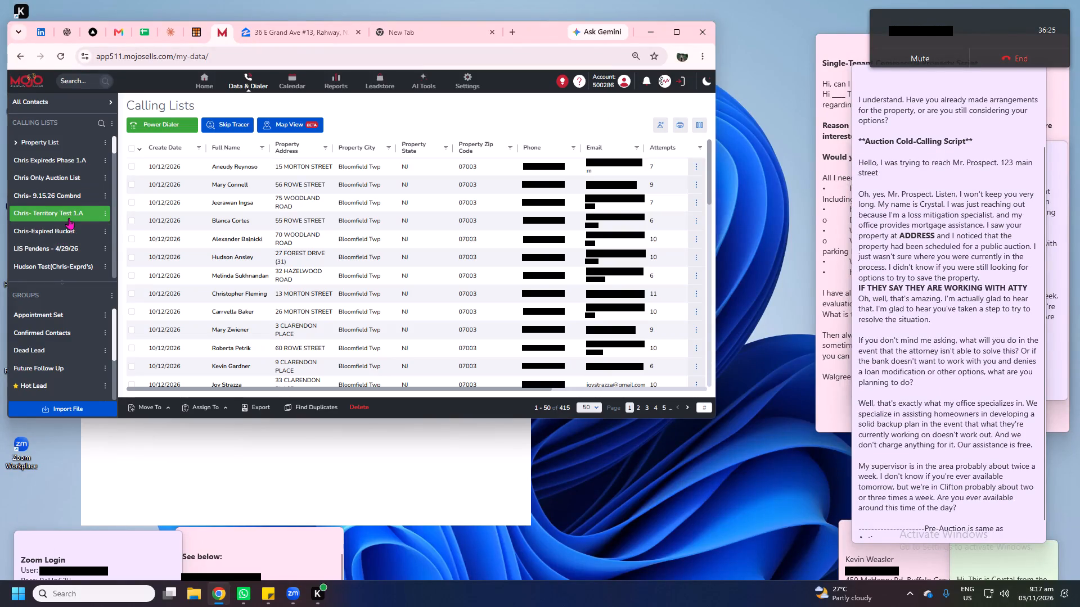
click(664, 146)
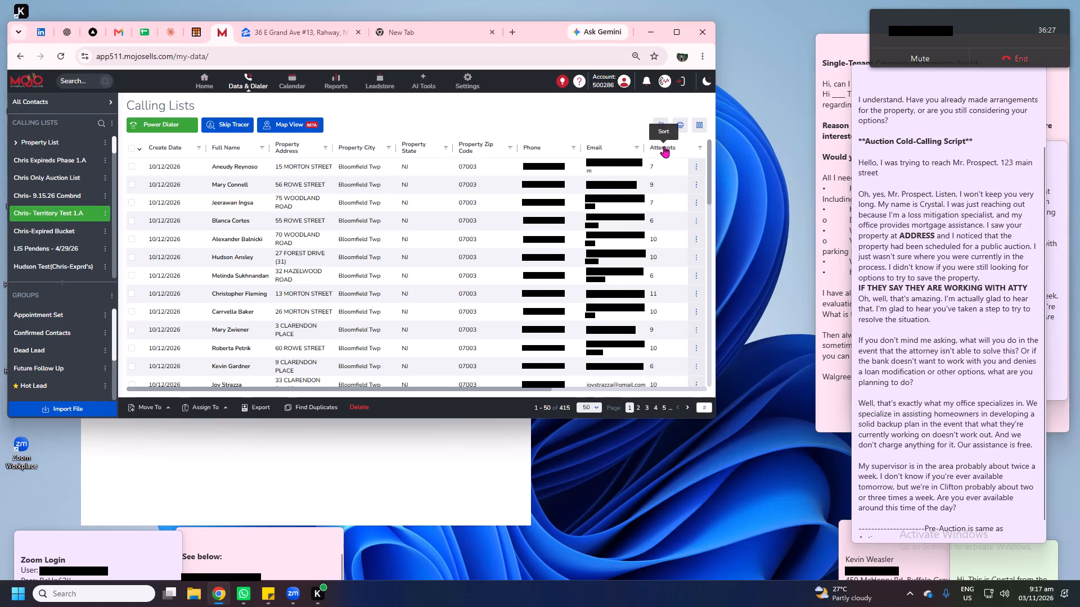
click(169, 125)
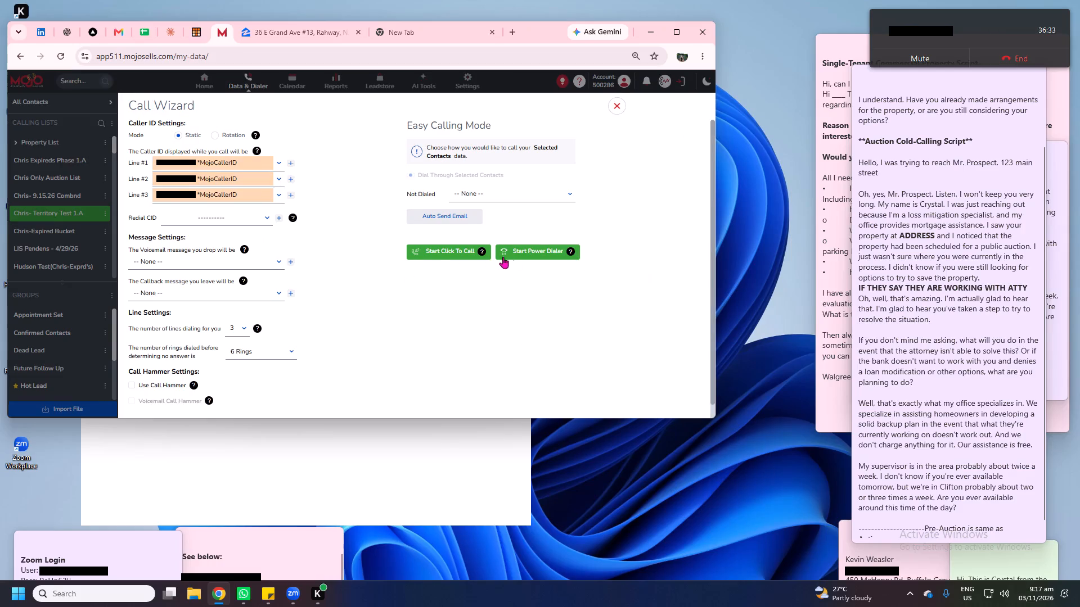
click(533, 251)
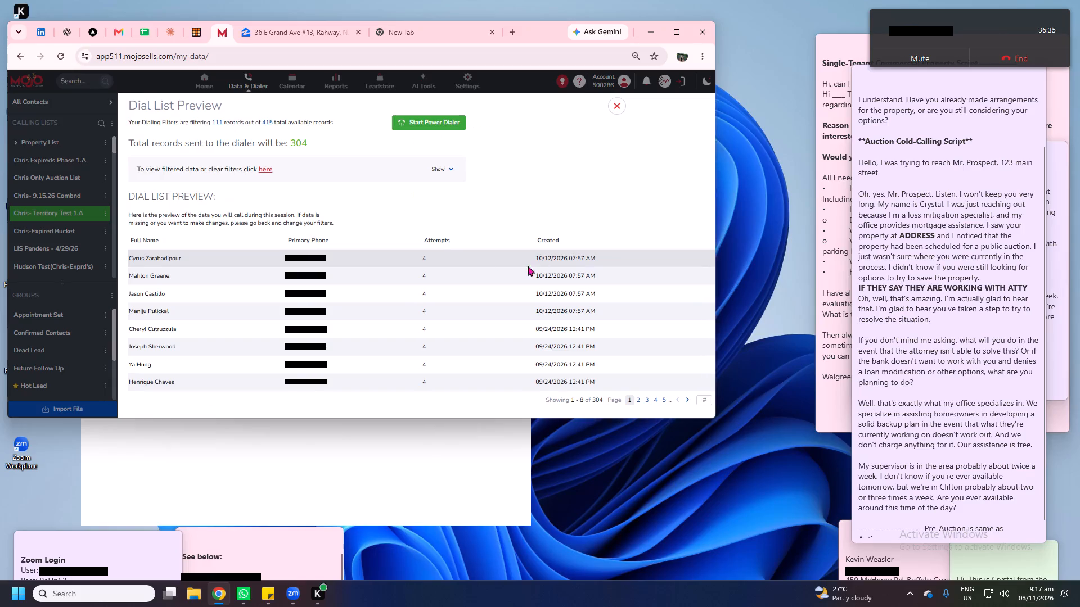
click(440, 120)
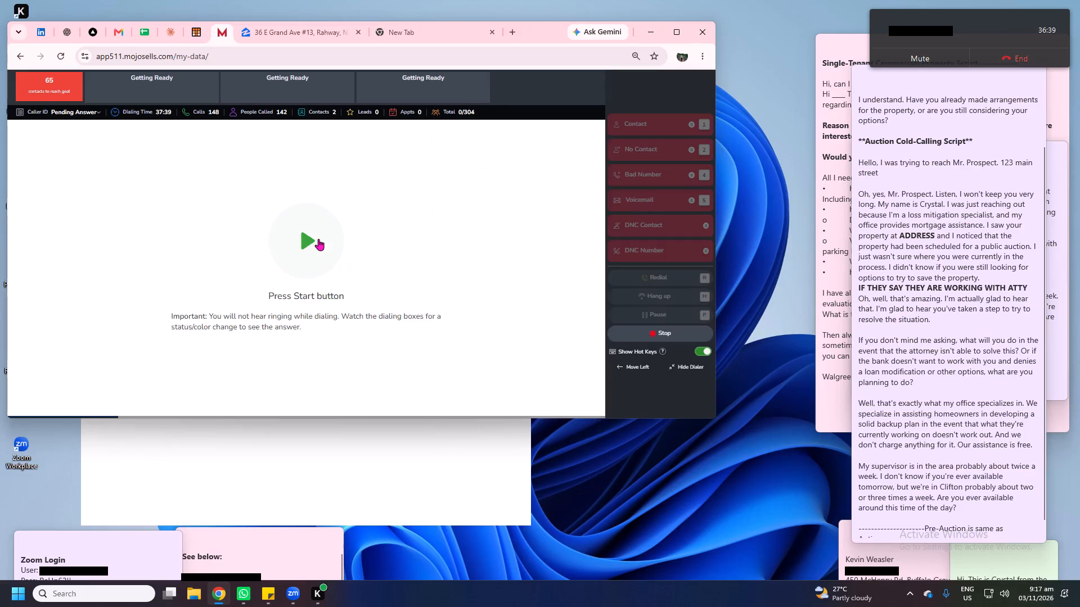
click(318, 239)
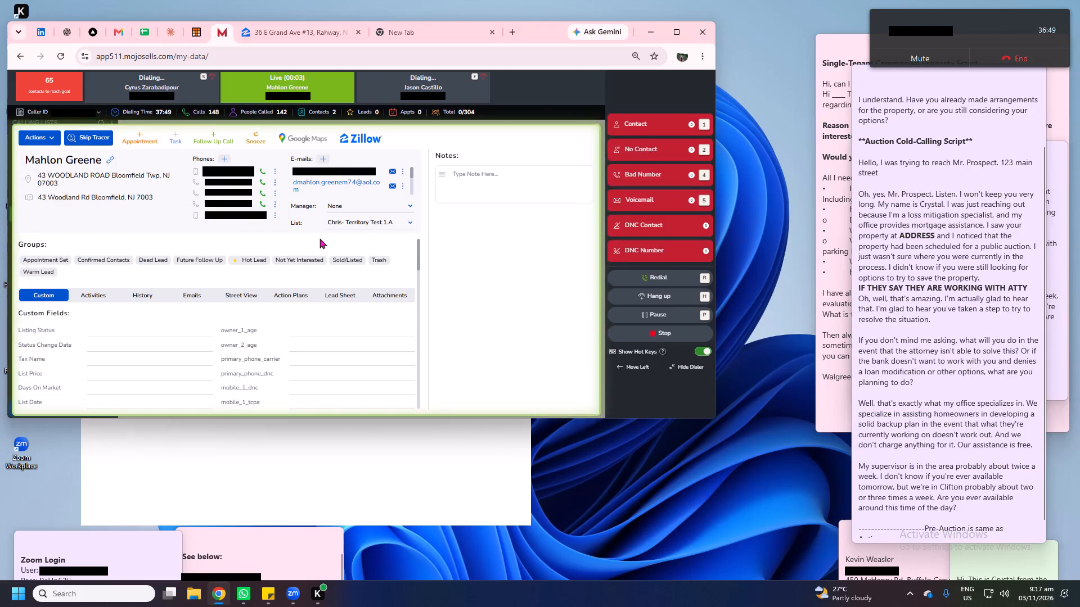
click(644, 199)
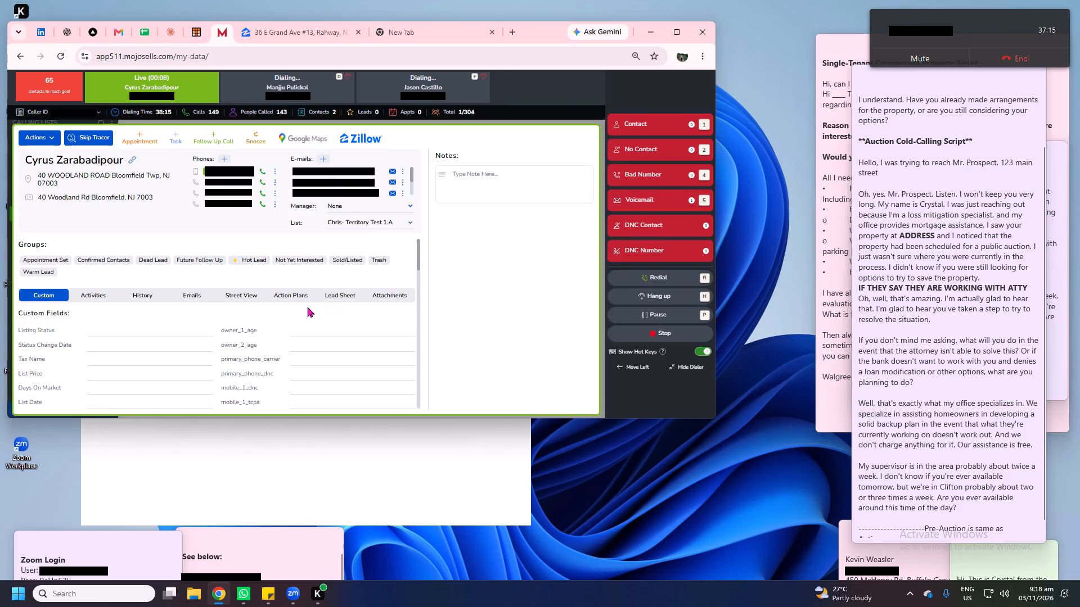
click(651, 205)
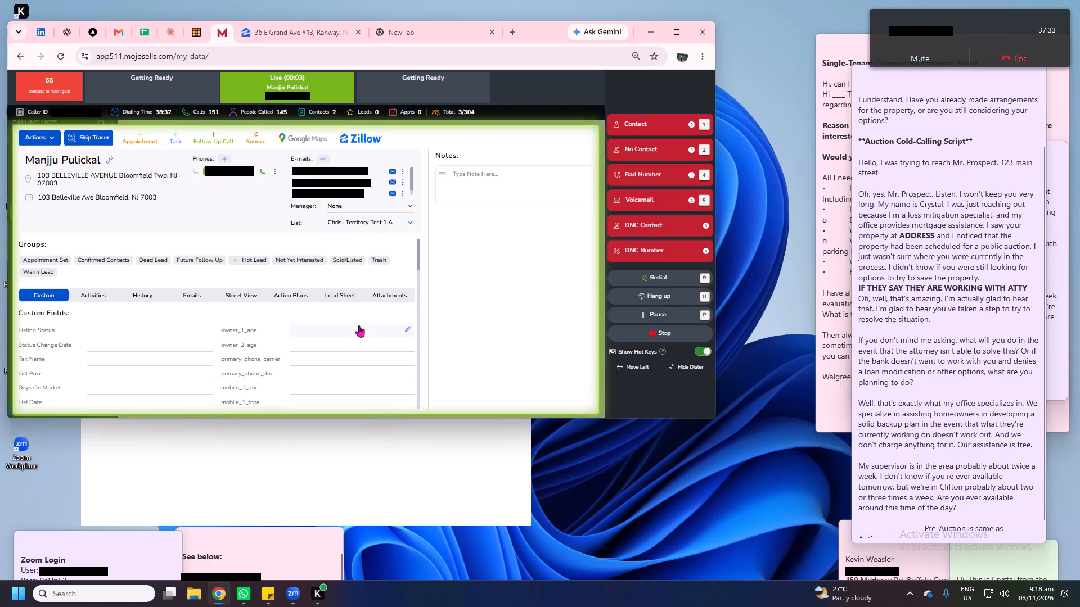
click(654, 200)
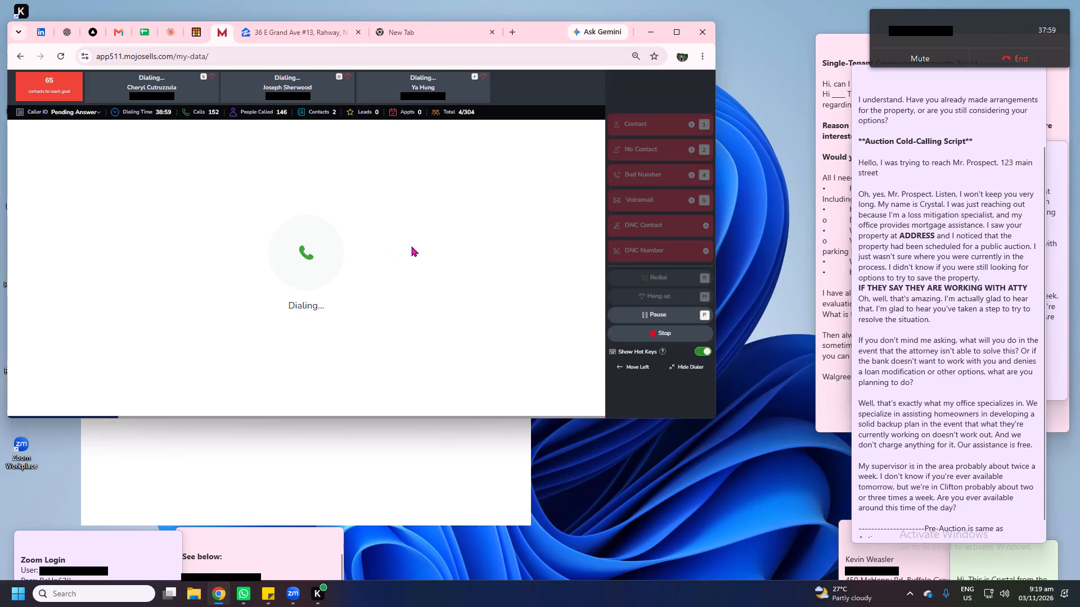
click(307, 35)
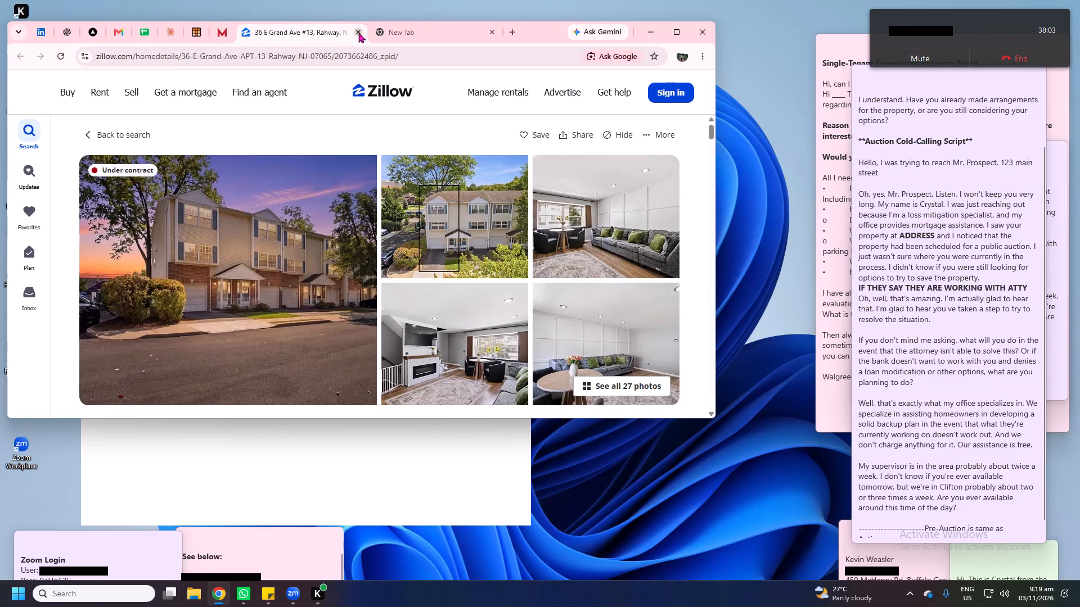
drag(358, 33, 361, 142)
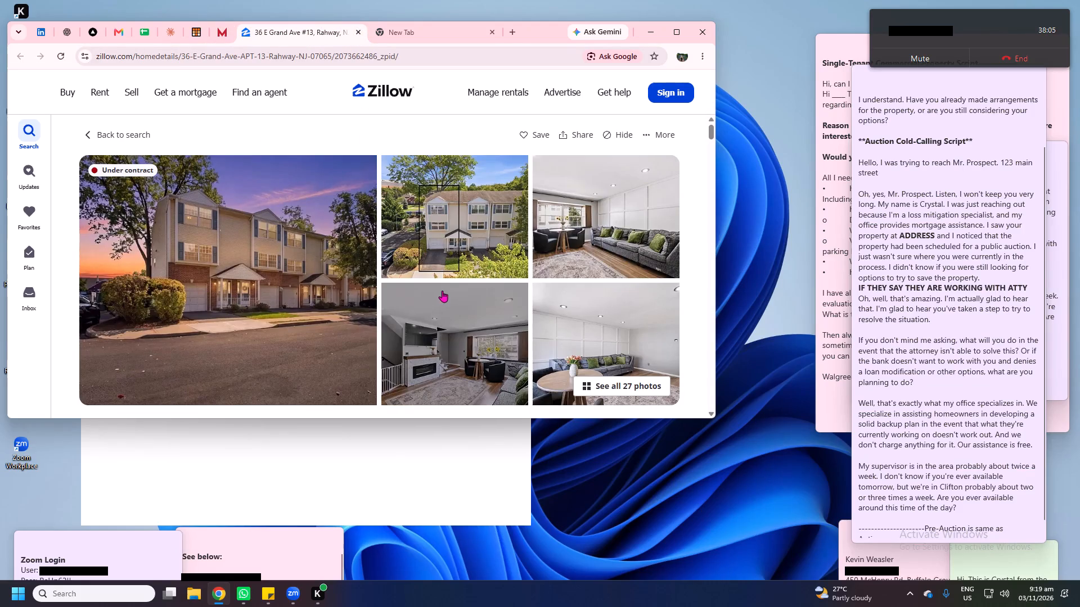
scroll(446, 284, down, 3)
click(613, 206)
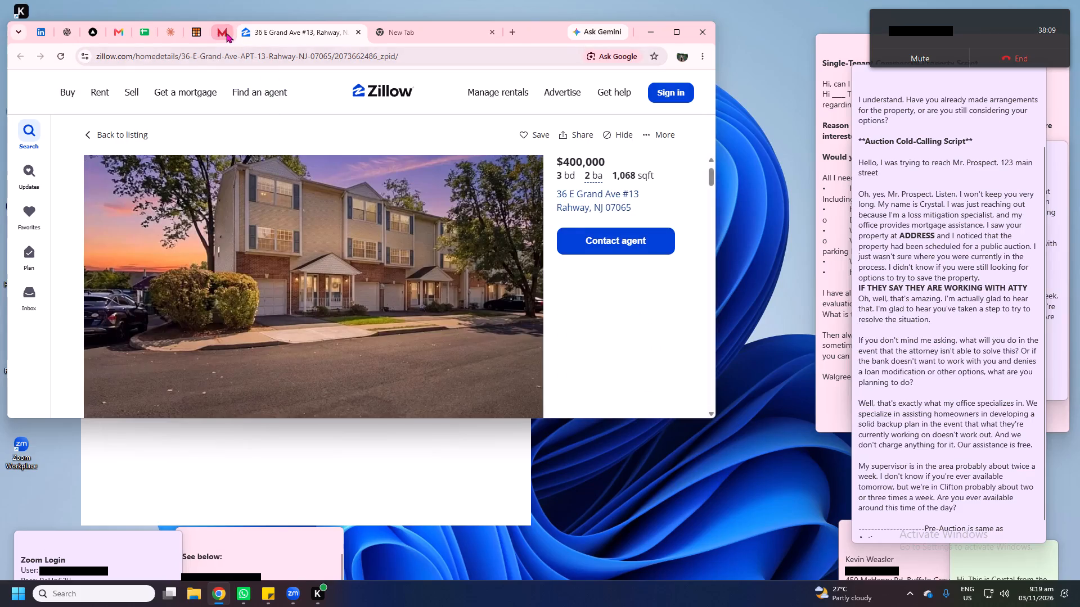
click(226, 33)
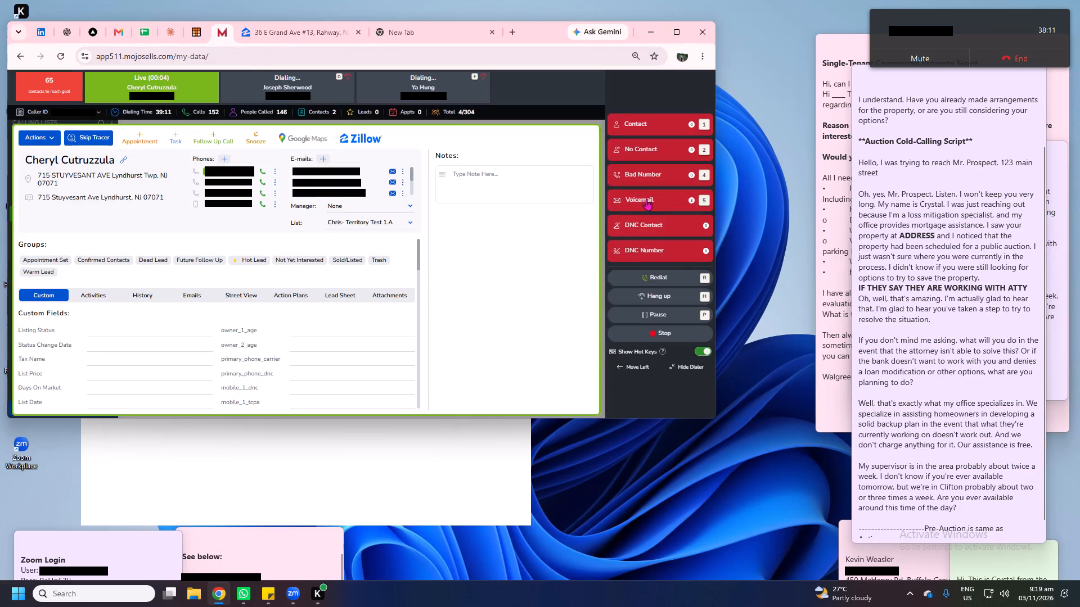
click(647, 199)
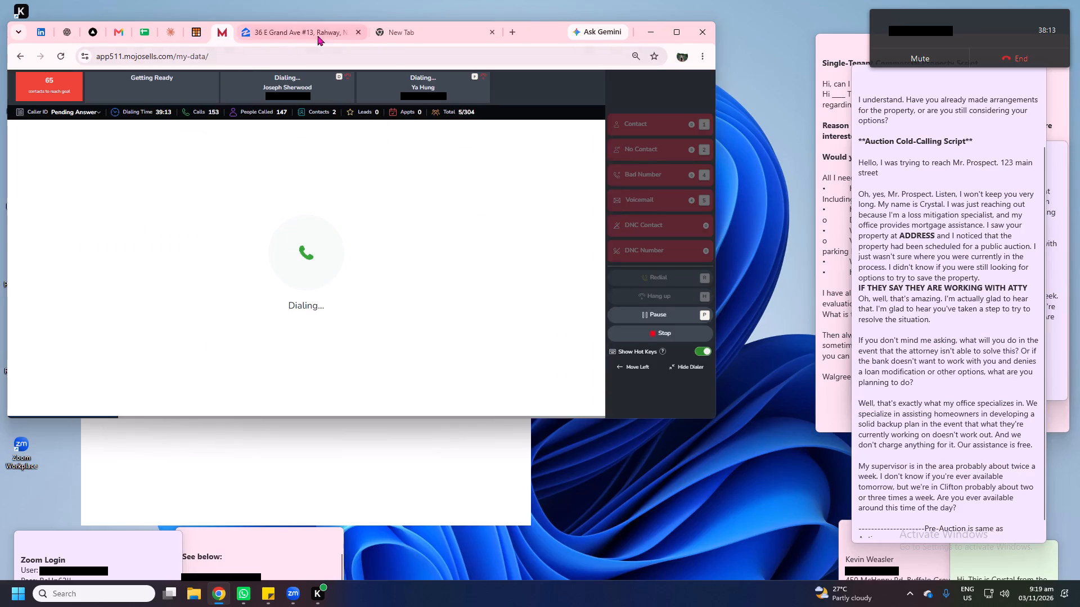
click(318, 33)
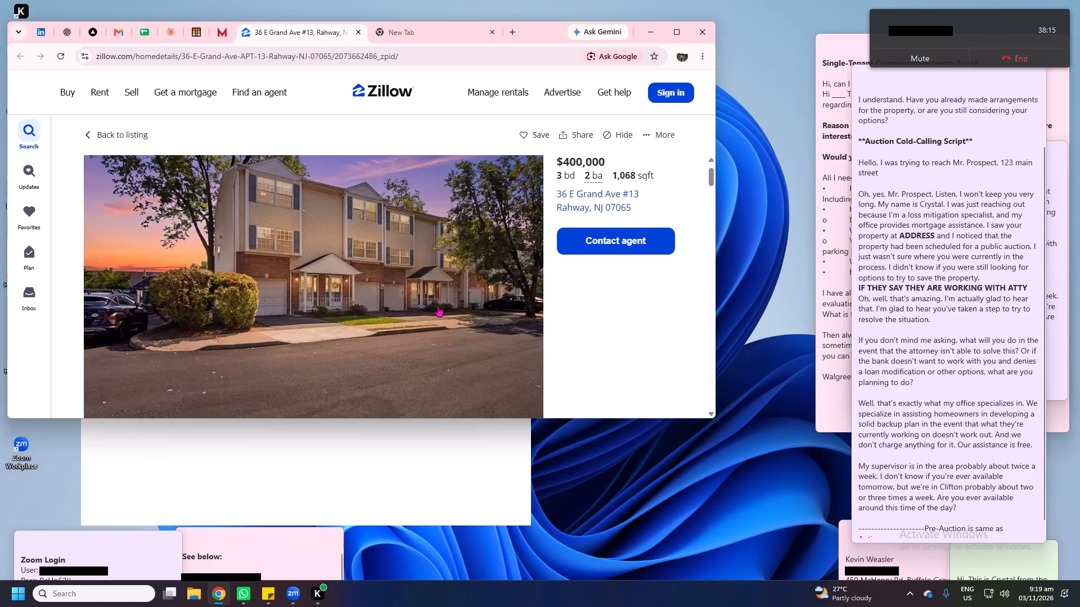
scroll(438, 305, down, 4)
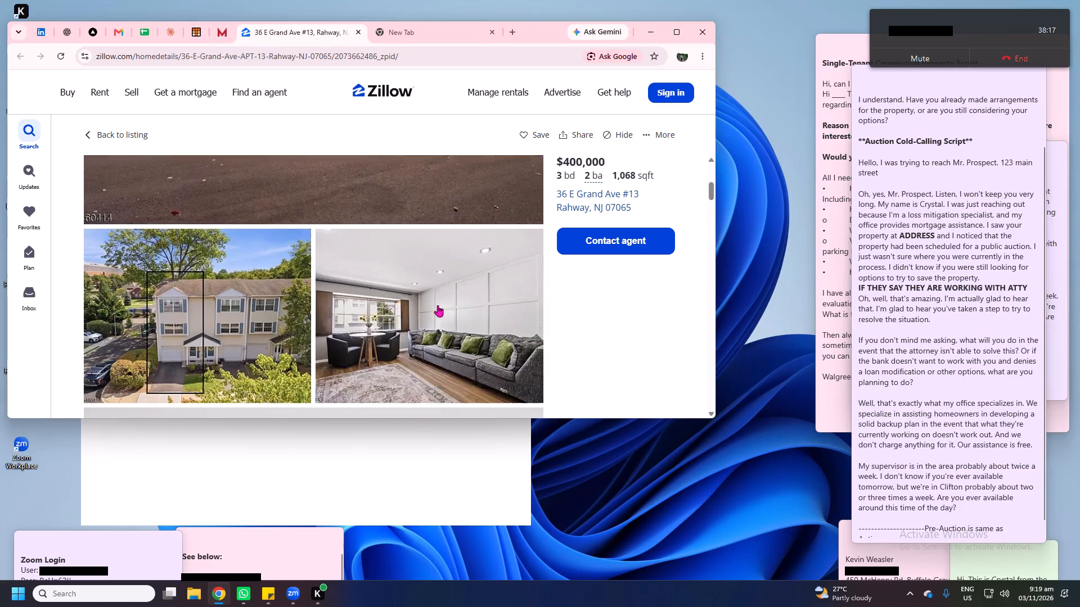
scroll(438, 305, down, 8)
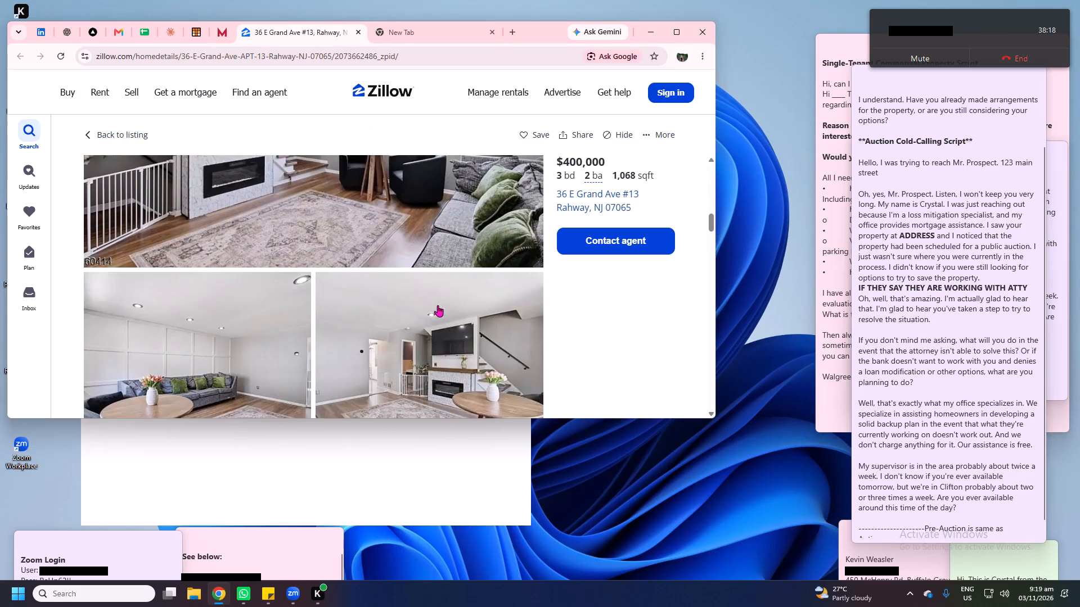
scroll(438, 305, down, 9)
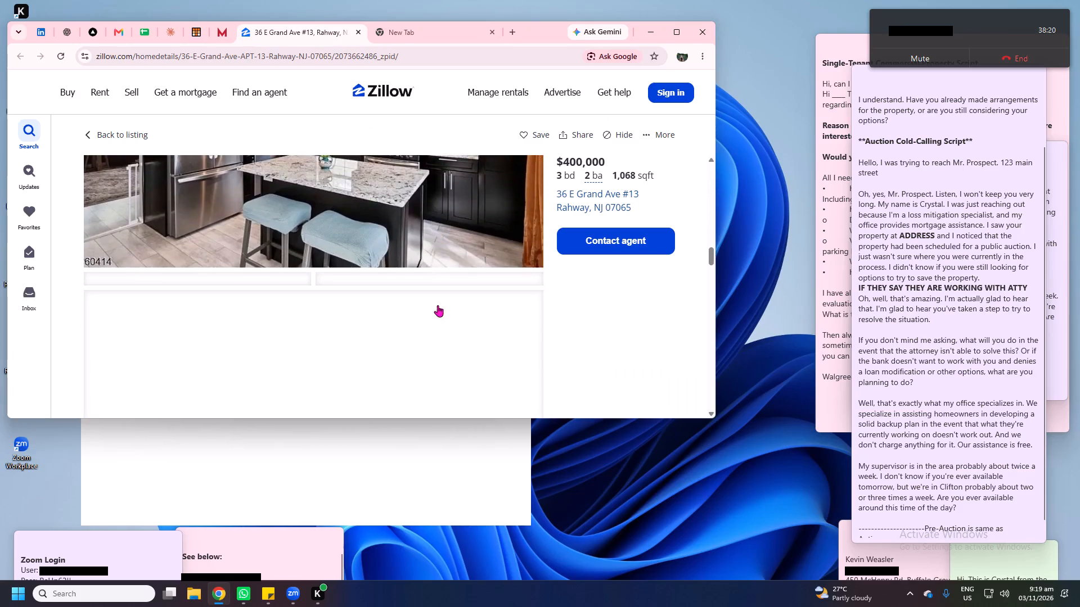
scroll(438, 305, down, 8)
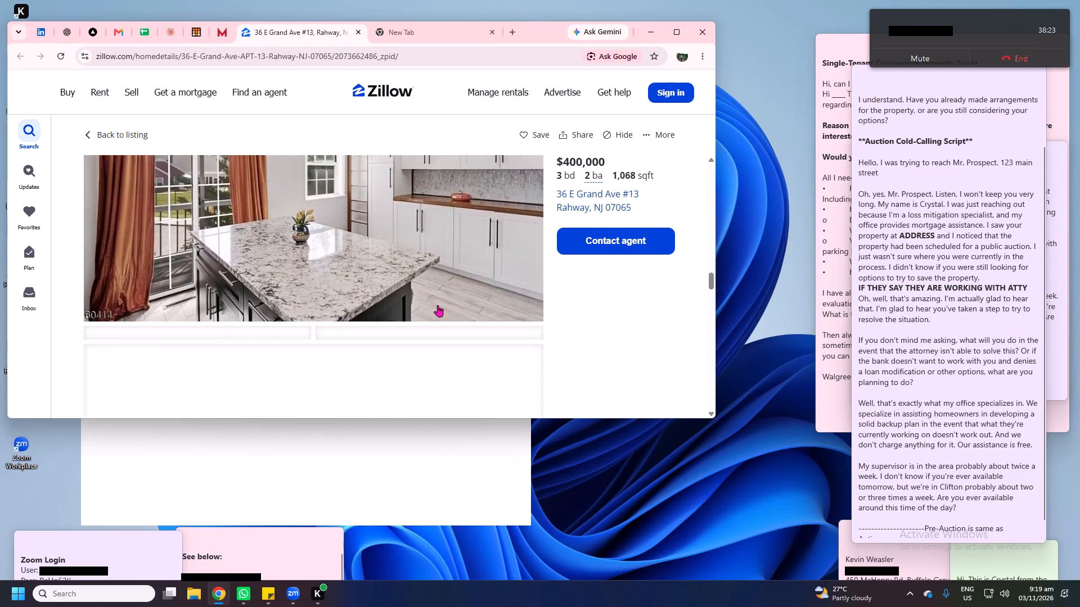
scroll(438, 305, down, 10)
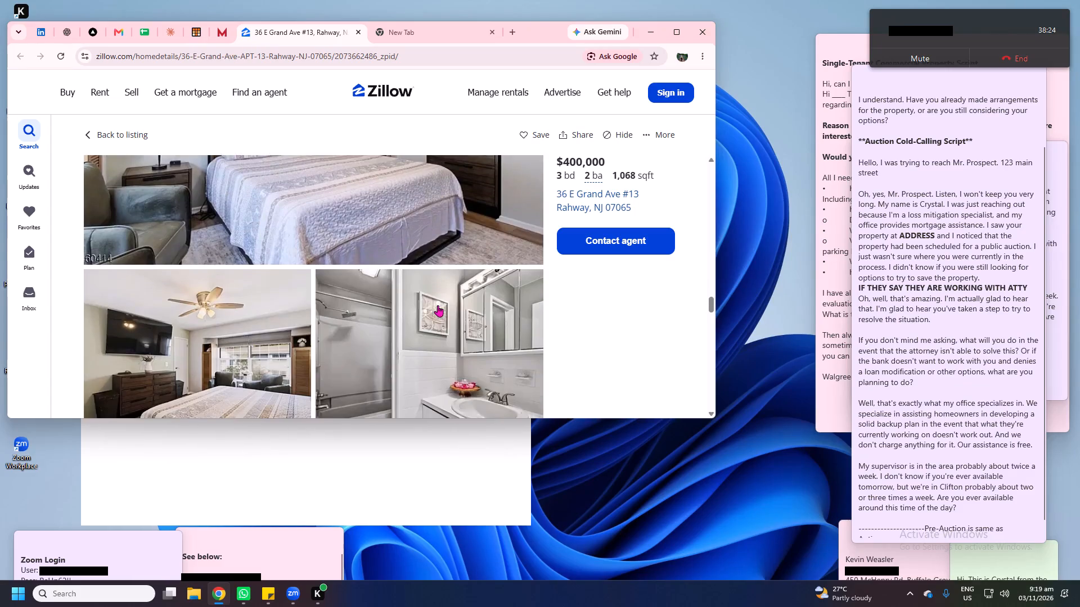
scroll(438, 305, down, 11)
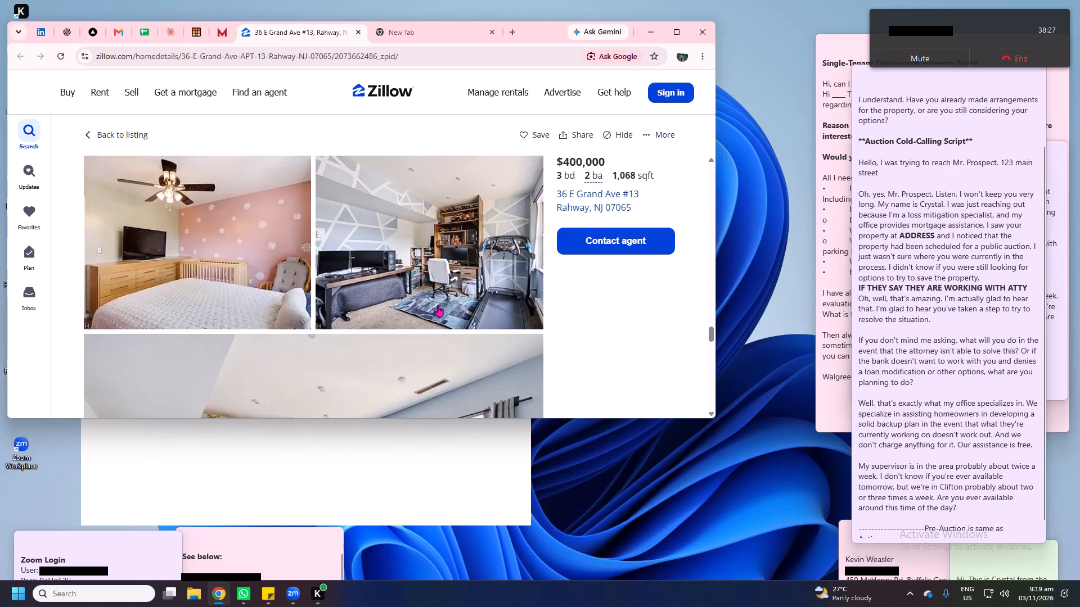
scroll(438, 305, down, 10)
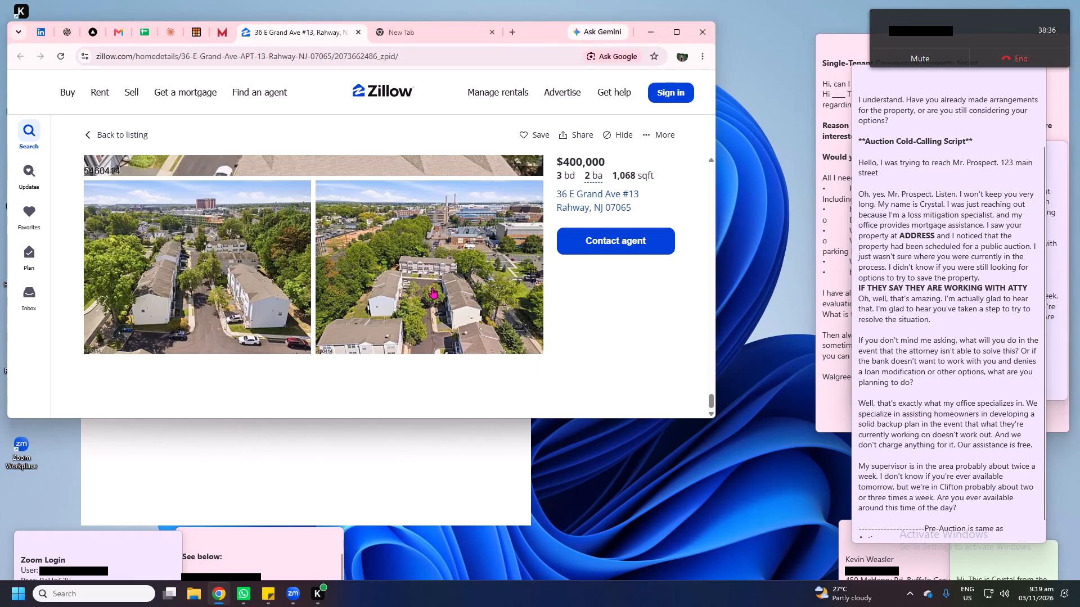
scroll(433, 295, down, 6)
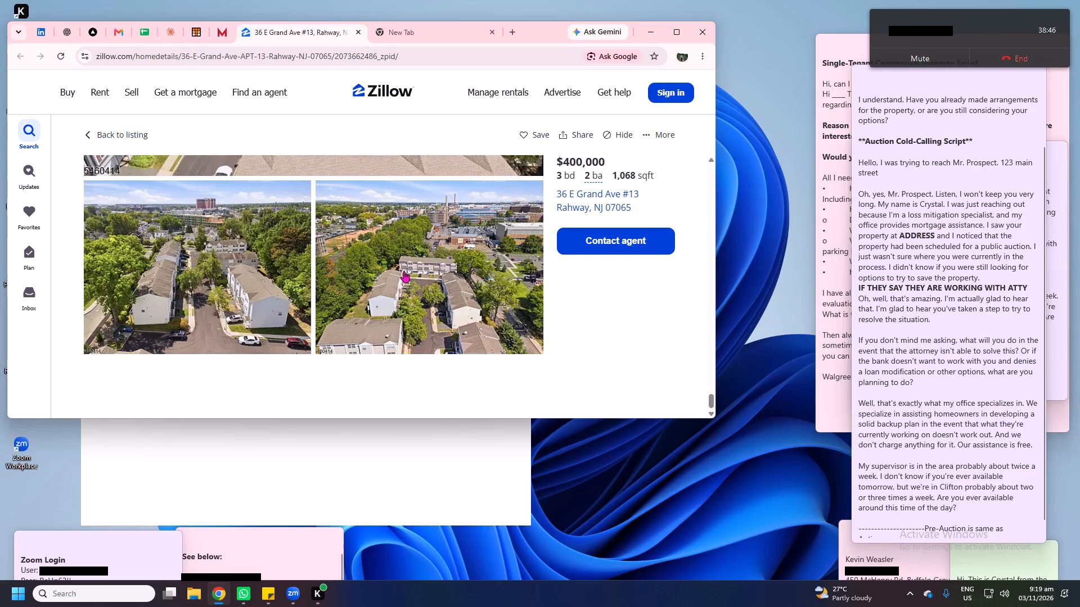
Return to the dialer and close the Zillow page of the E Grand Ave listing.
click(220, 38)
click(357, 32)
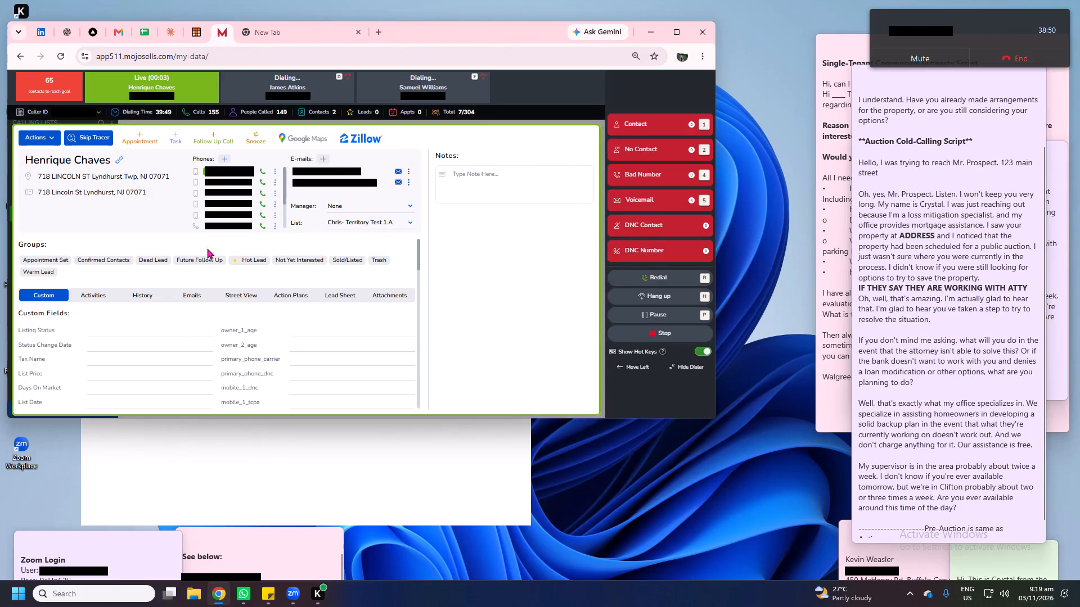
Log the Lincoln Street call in Lyndhurst as Voicemail.
click(643, 197)
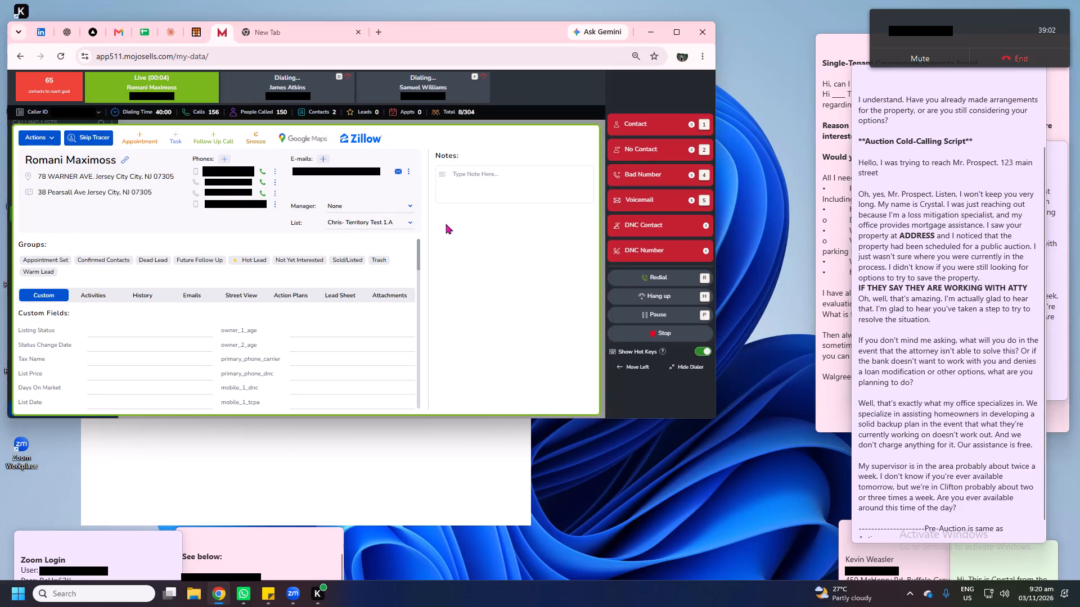
click(644, 202)
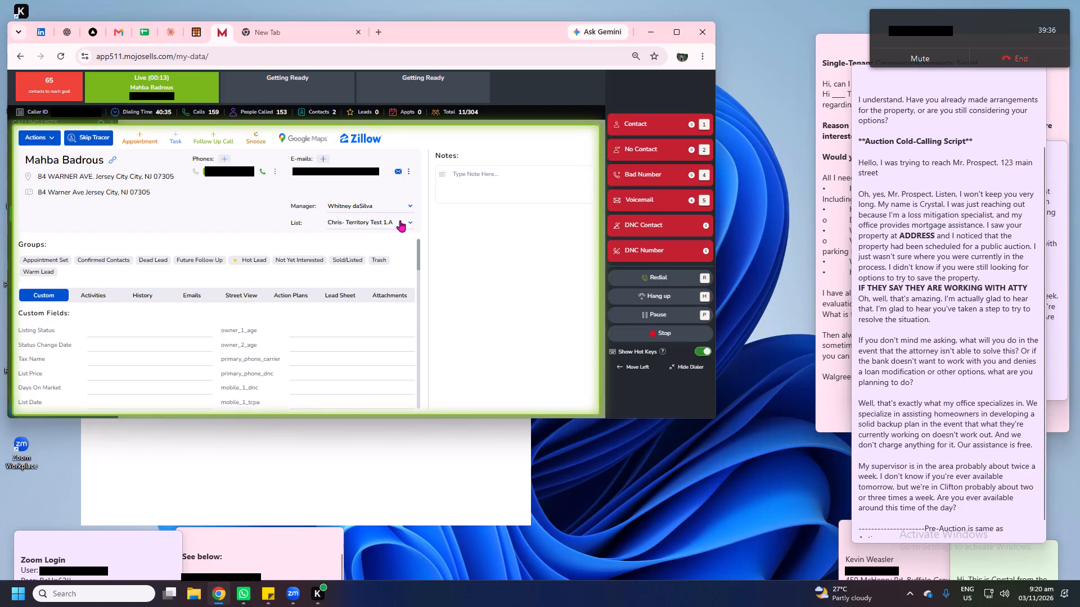
drag(641, 123, 643, 153)
click(642, 153)
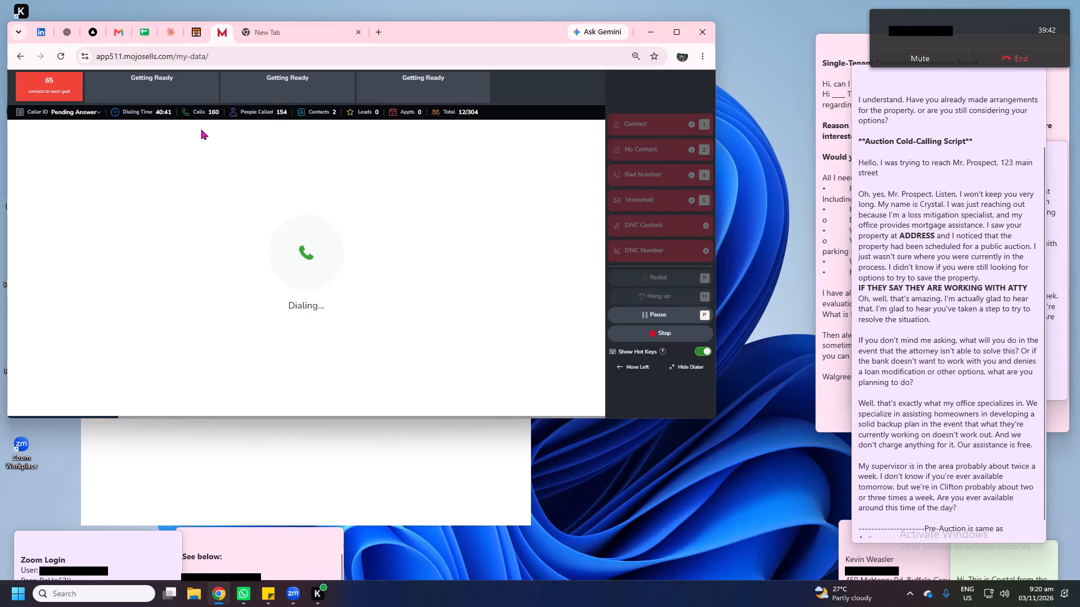